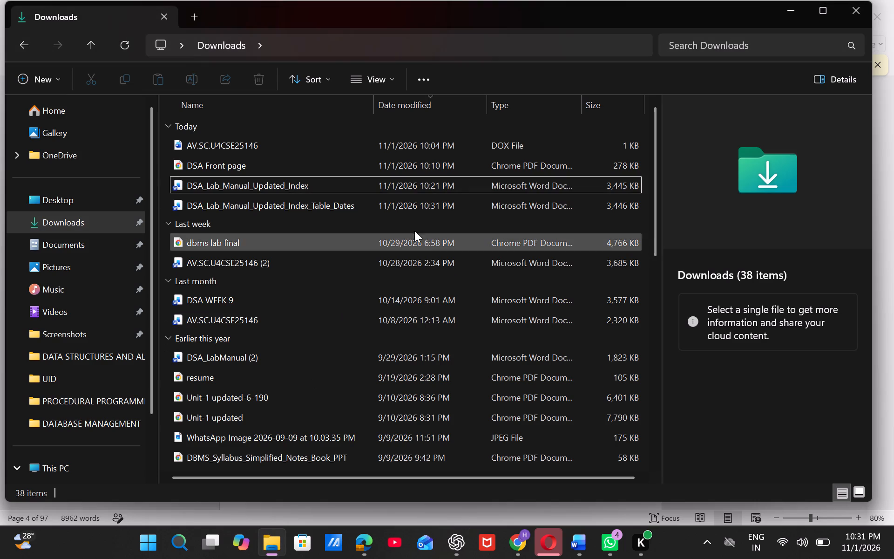
pyautogui.doubleClick(475, 213)
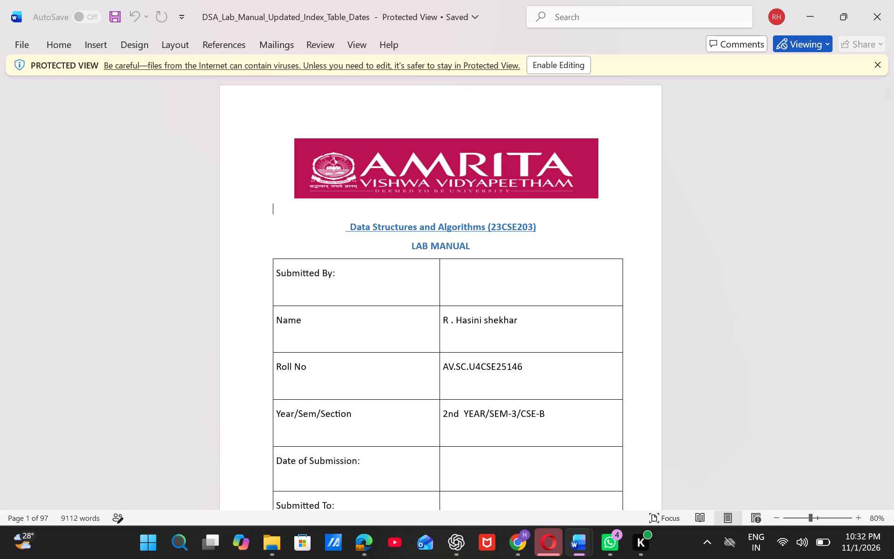
# Review the cover page, the index table with its page numbers and dates, and the start of LAB-1.
pyautogui.rightClick(562, 383)
pyautogui.scroll(-7, 562, 383)
pyautogui.rightClick(562, 383)
pyautogui.click(562, 383)
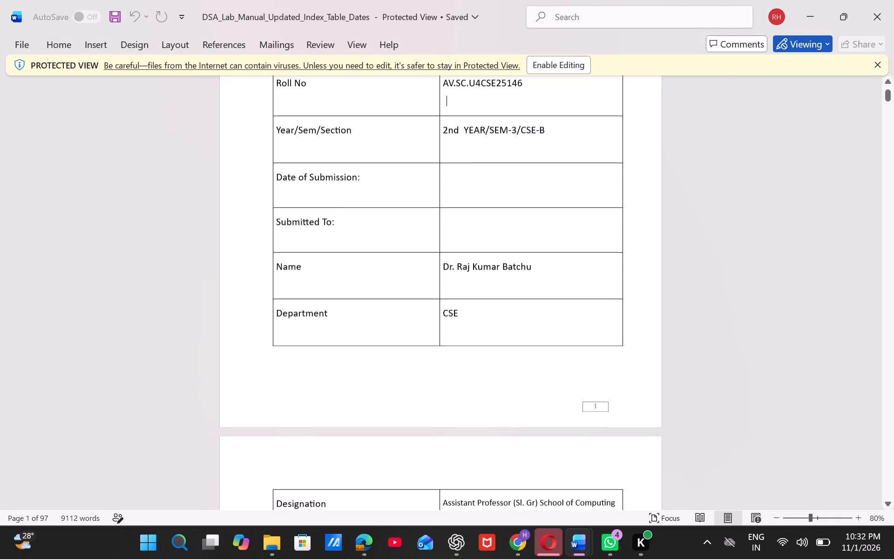
pyautogui.scroll(-13, 562, 383)
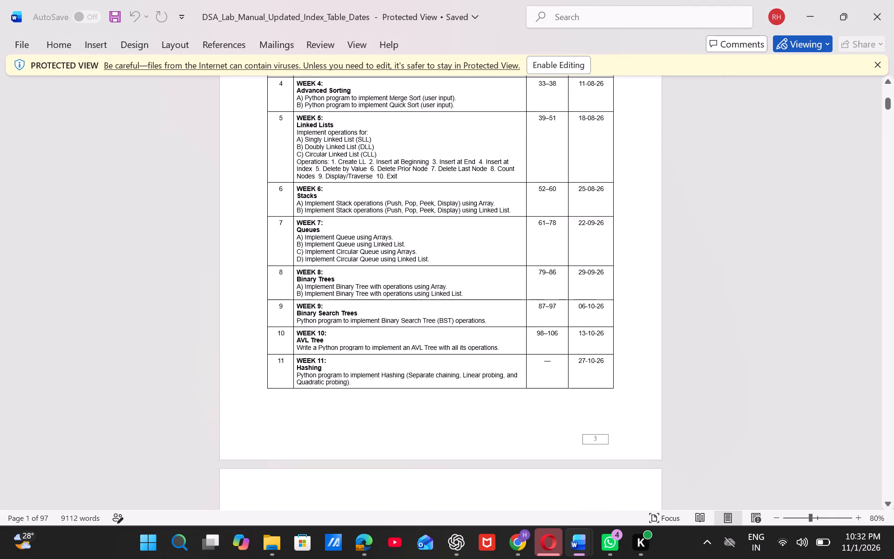
pyautogui.scroll(4, 578, 379)
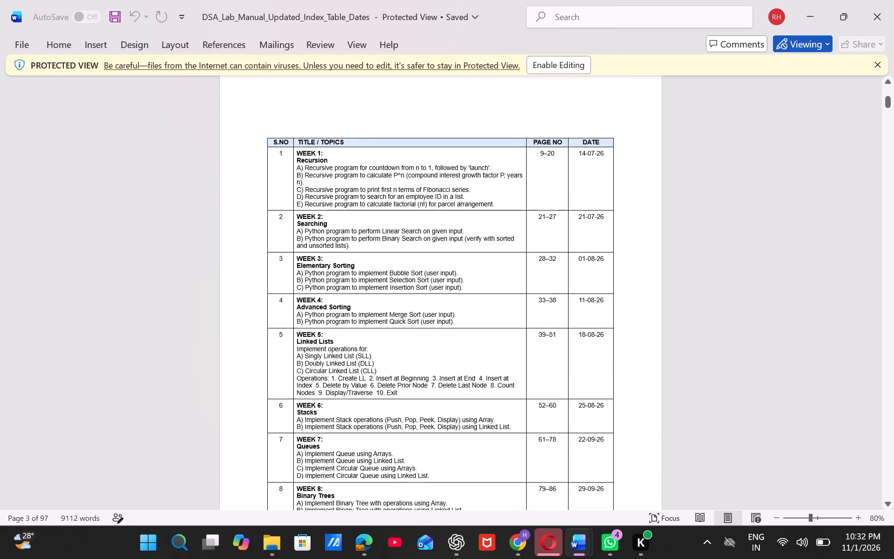
pyautogui.keyDown('ctrl'); pyautogui.scroll(1, 578, 379); pyautogui.keyUp('ctrl')
pyautogui.keyDown('ctrl'); pyautogui.scroll(-5, 578, 379); pyautogui.keyUp('ctrl')
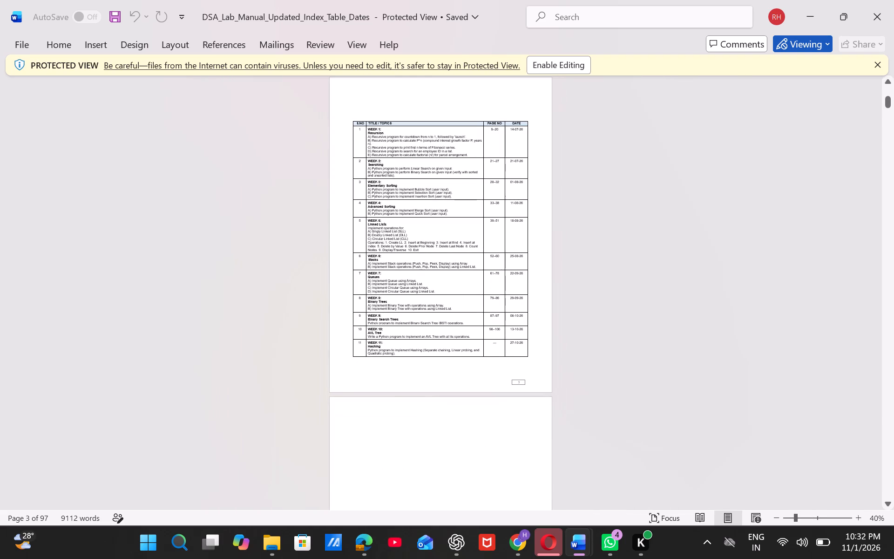
pyautogui.scroll(-6, 578, 379)
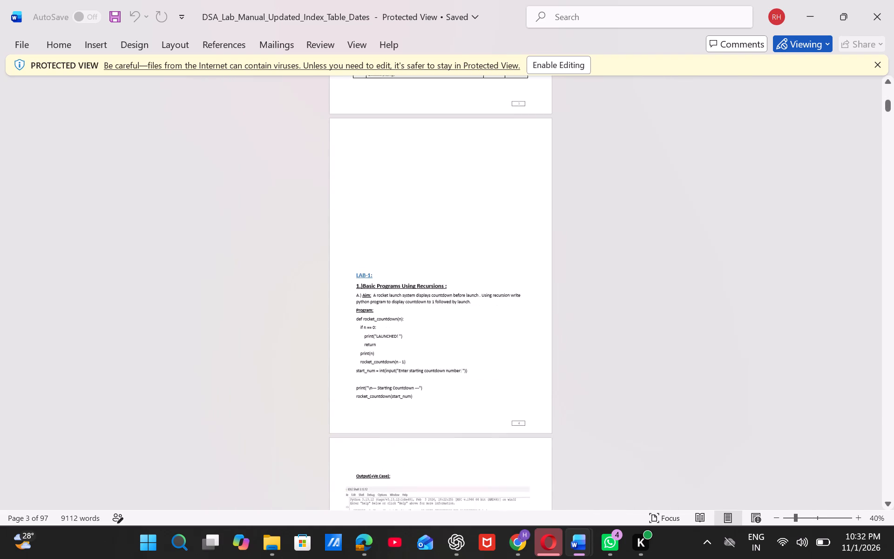
pyautogui.scroll(-7, 581, 354)
pyautogui.scroll(1, 581, 354)
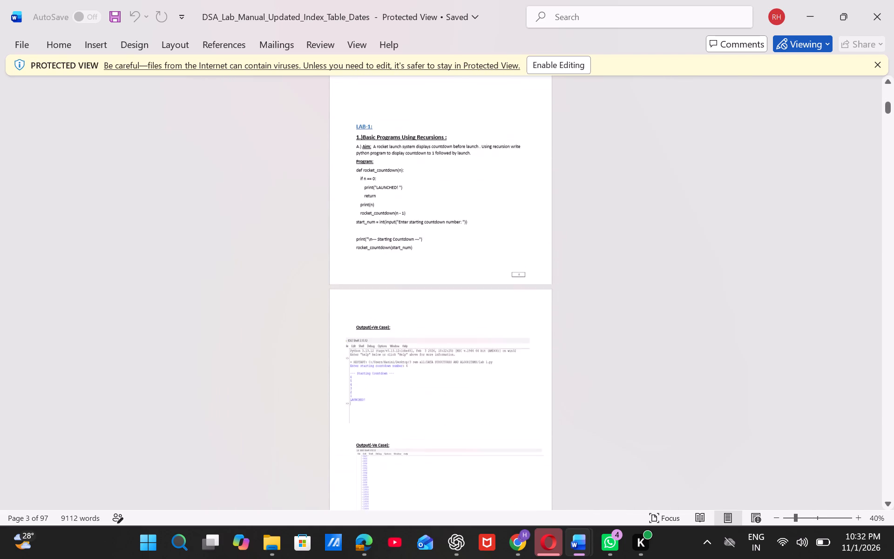
pyautogui.scroll(3, 581, 354)
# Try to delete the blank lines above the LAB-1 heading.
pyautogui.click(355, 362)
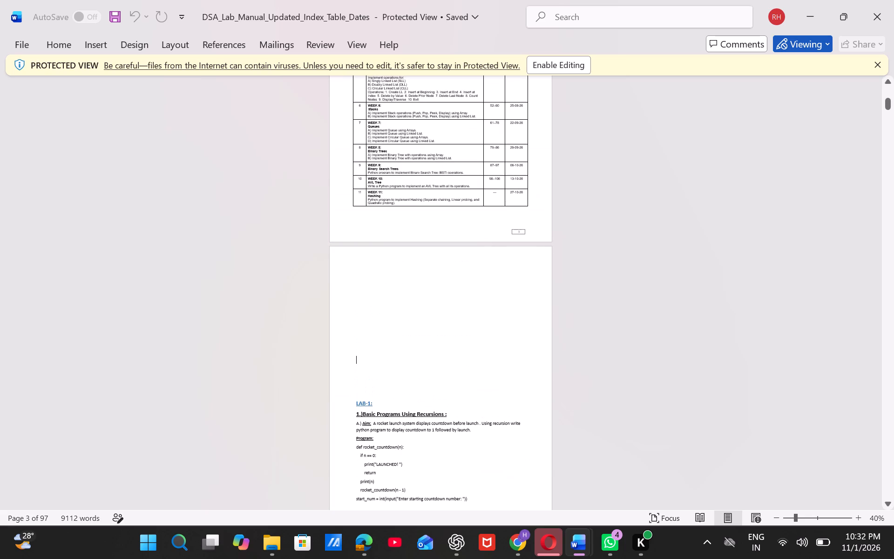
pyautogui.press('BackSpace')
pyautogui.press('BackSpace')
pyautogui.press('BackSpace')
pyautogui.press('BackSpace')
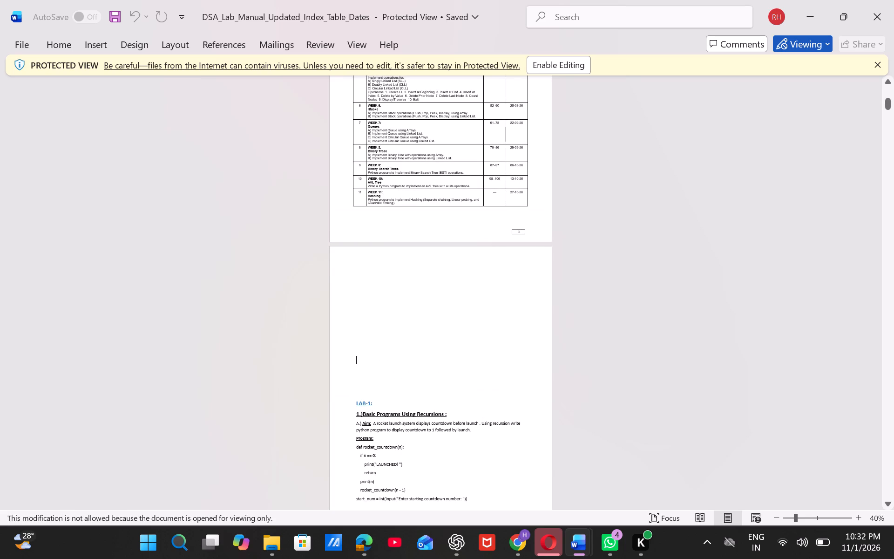
# Enable editing for the protected document.
pyautogui.click(553, 62)
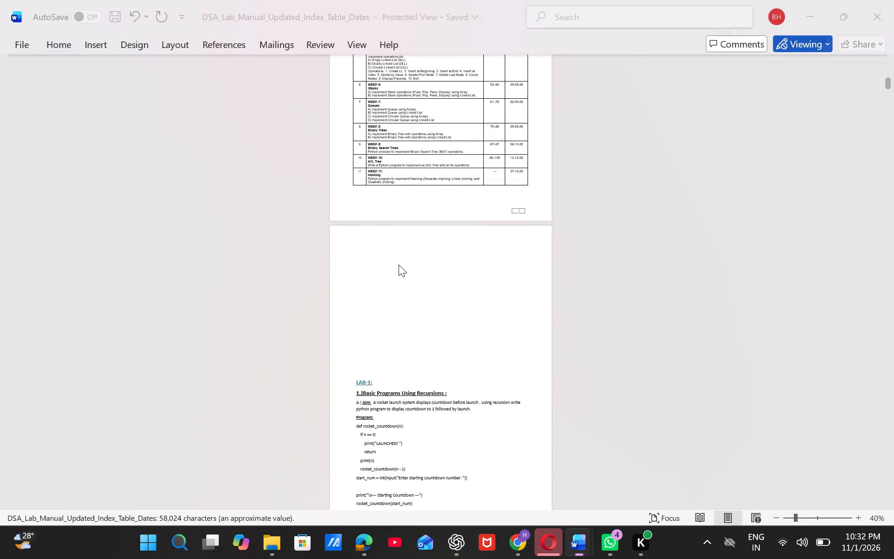
# Delete all the blank lines above the LAB-1 heading so it starts at the top of its page.
pyautogui.scroll(-3, 610, 288)
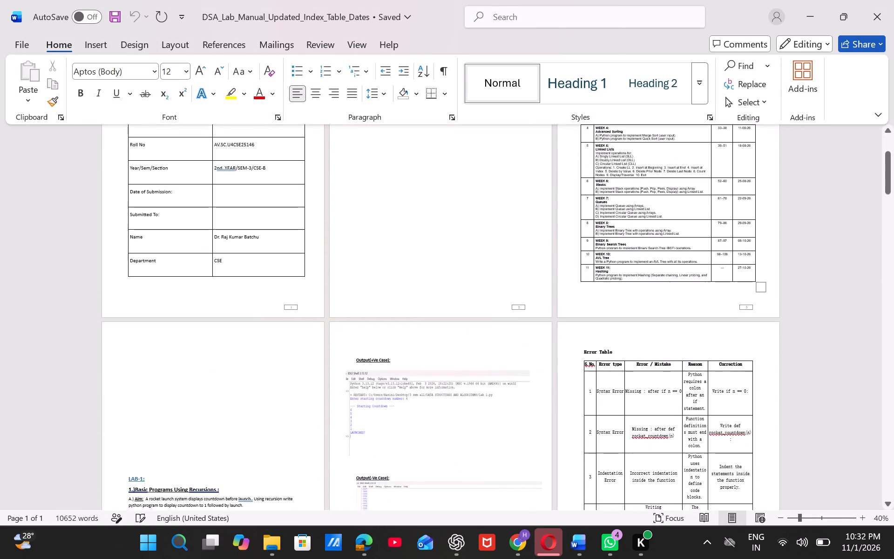
pyautogui.scroll(-4, 244, 307)
pyautogui.click(131, 320)
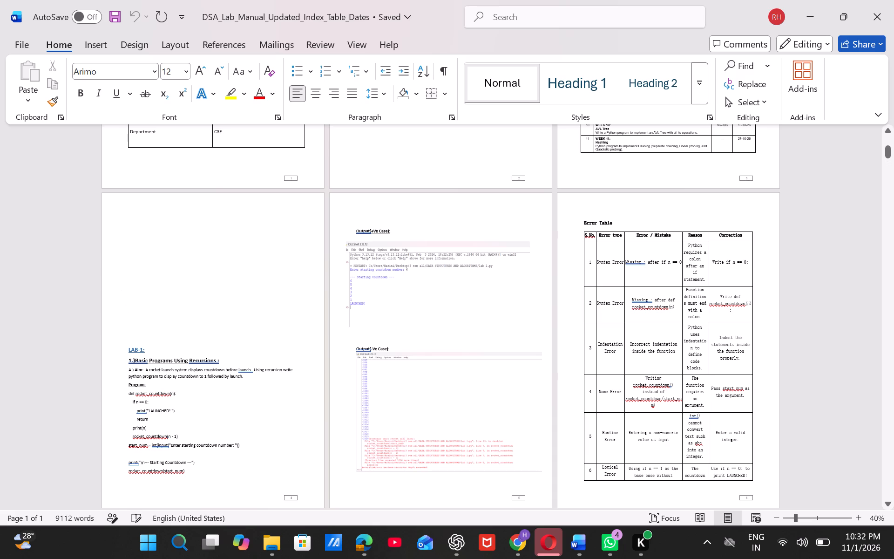
pyautogui.press('BackSpace')
pyautogui.press('BackSpace')
pyautogui.press('BackSpace')
pyautogui.press('BackSpace')
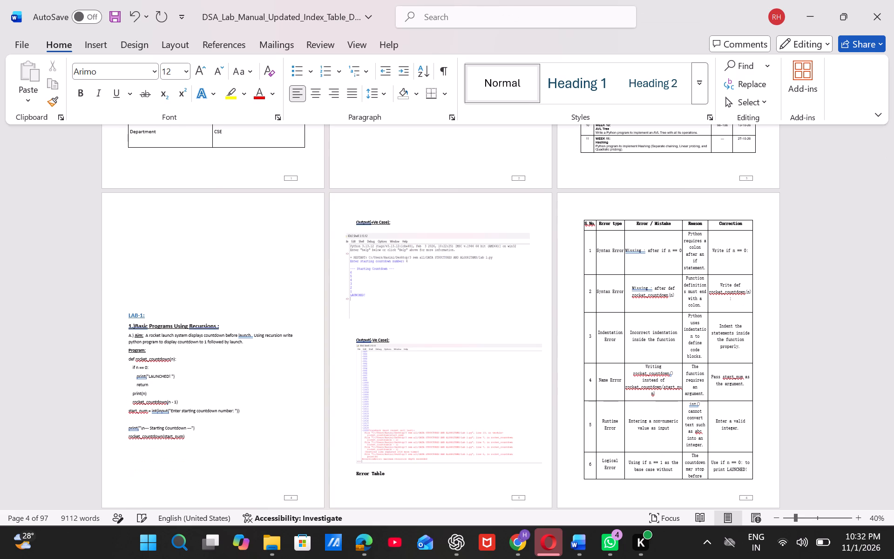
pyautogui.press('BackSpace')
pyautogui.press('BackSpace')
pyautogui.press('BackSpace')
pyautogui.press('BackSpace')
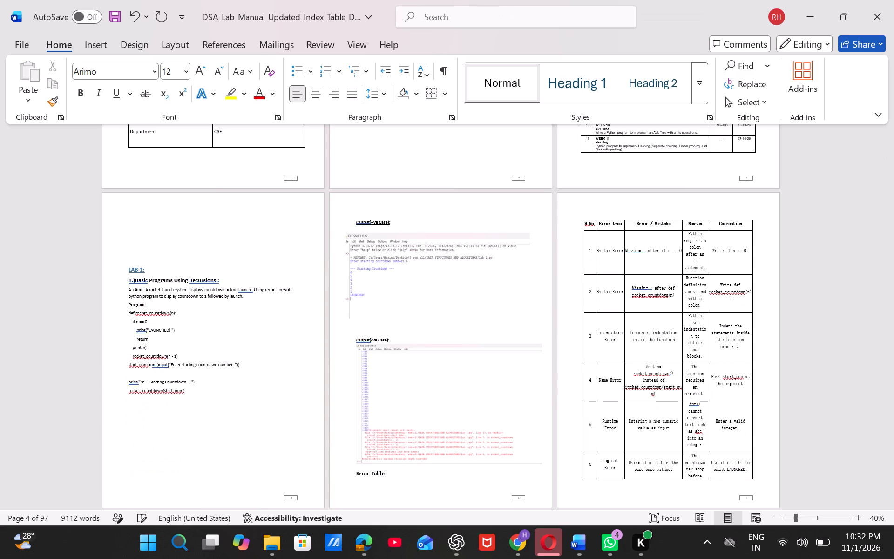
pyautogui.press('BackSpace')
pyautogui.press('BackSpace')
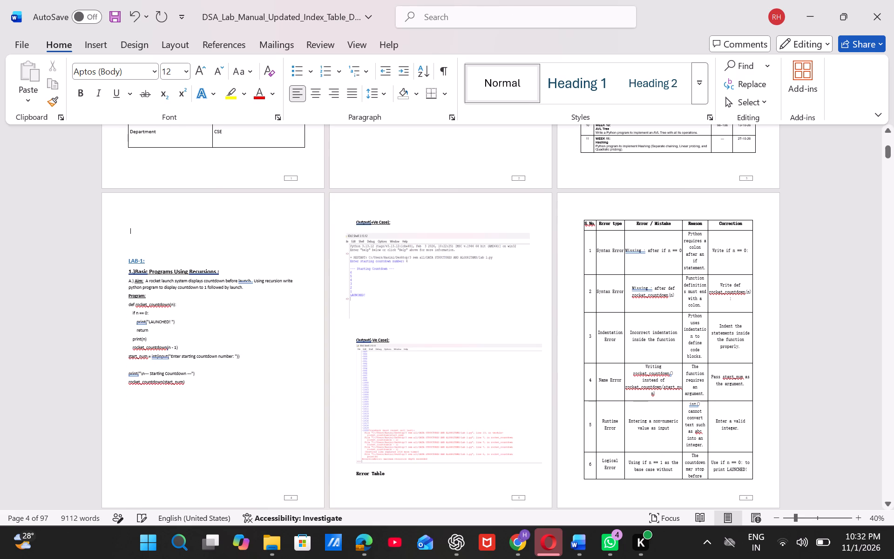
pyautogui.click(131, 250)
pyautogui.press('BackSpace')
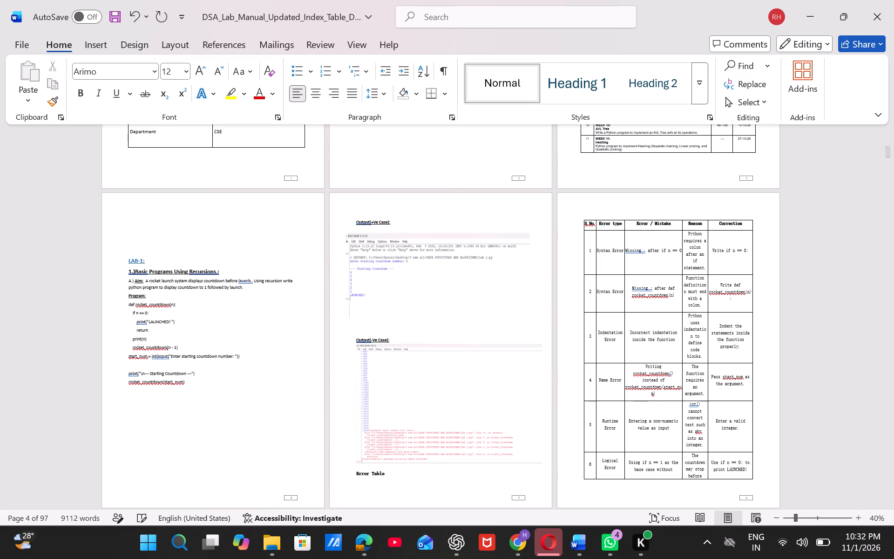
pyautogui.press('BackSpace')
pyautogui.press('BackSpace')
pyautogui.press('BackSpace')
pyautogui.press('BackSpace')
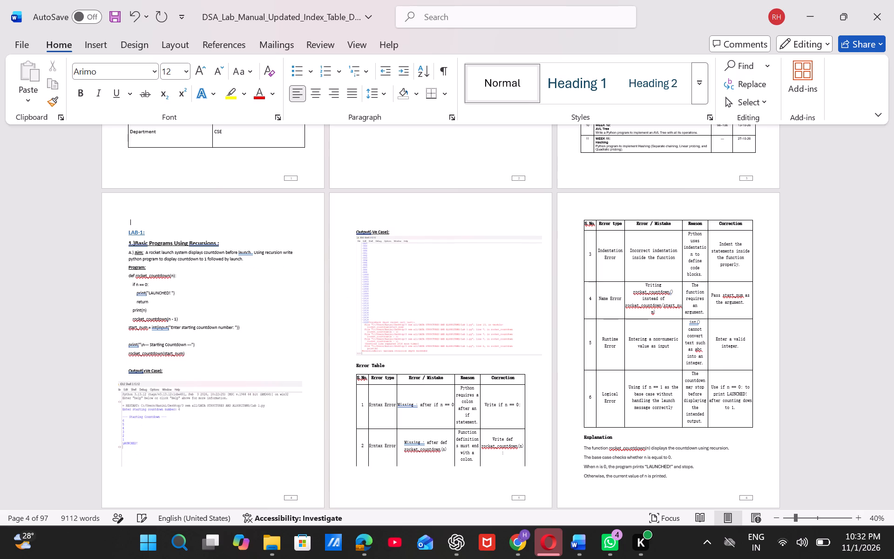
pyautogui.press('BackSpace')
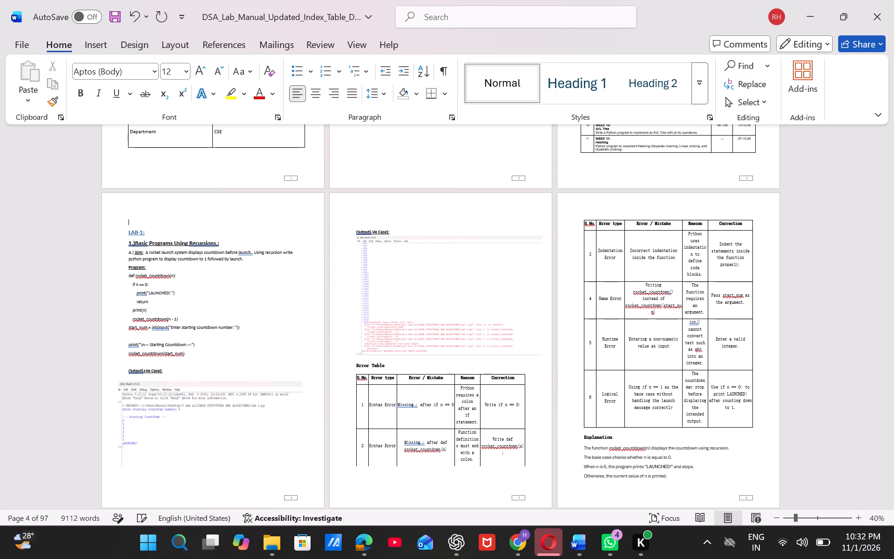
pyautogui.press('BackSpace')
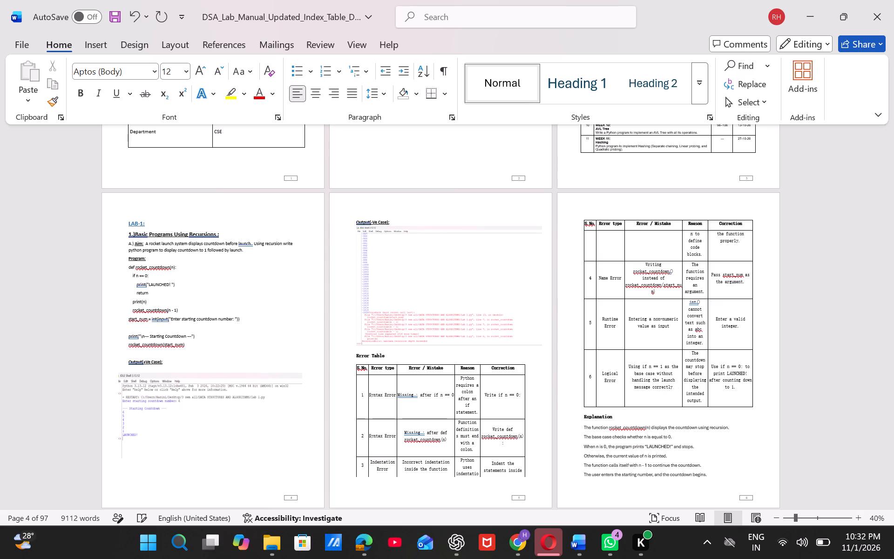
# Look through the LAB-1 and LAB-2 pages to check the layout of programs, outputs and error tables.
pyautogui.scroll(-3, 472, 365)
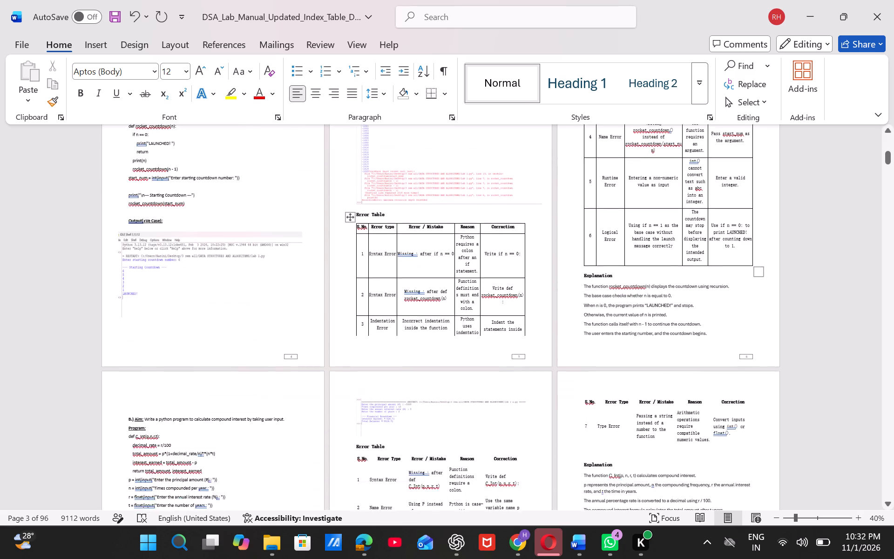
pyautogui.scroll(-6, 472, 365)
pyautogui.rightClick(472, 365)
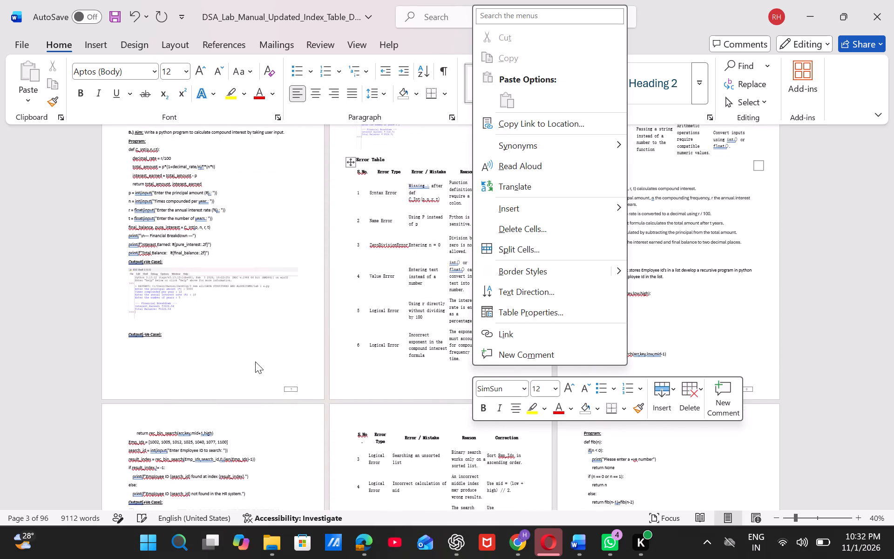
pyautogui.click(255, 361)
pyautogui.scroll(-18, 255, 361)
pyautogui.rightClick(255, 361)
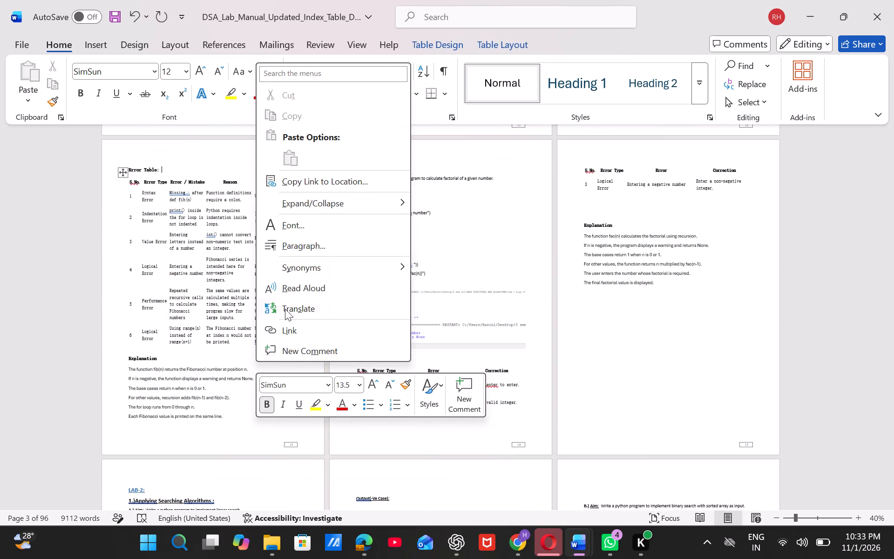
pyautogui.click(749, 357)
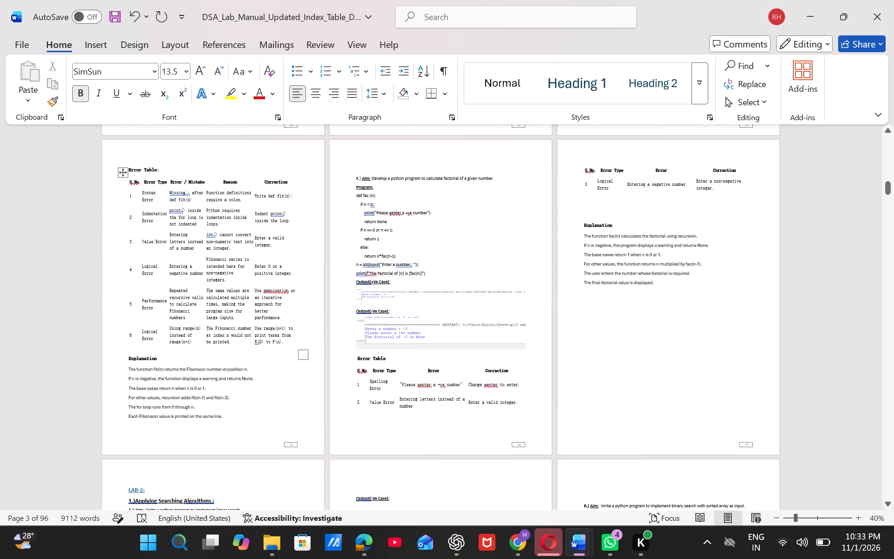
pyautogui.scroll(-5, 447, 343)
pyautogui.click(447, 343)
pyautogui.rightClick(447, 343)
pyautogui.click(299, 301)
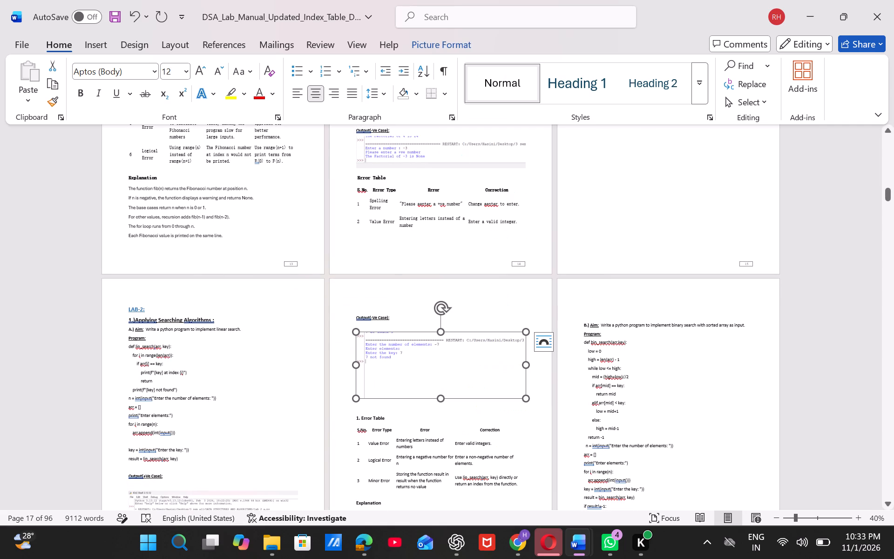
# Look through the LAB-2 to LAB-4 pages, checking how programs, outputs, error tables and explanations fall across the pages.
pyautogui.scroll(-7, 633, 282)
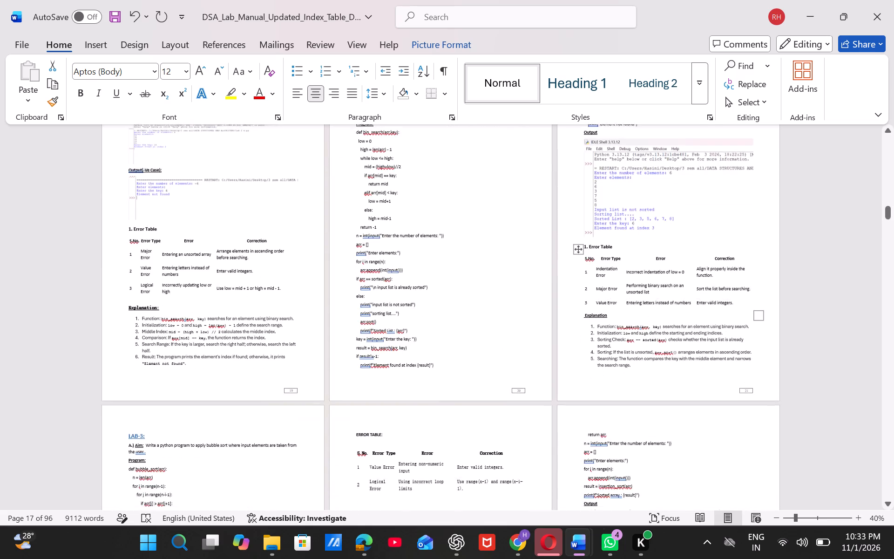
pyautogui.scroll(1, 633, 282)
pyautogui.scroll(-5, 633, 282)
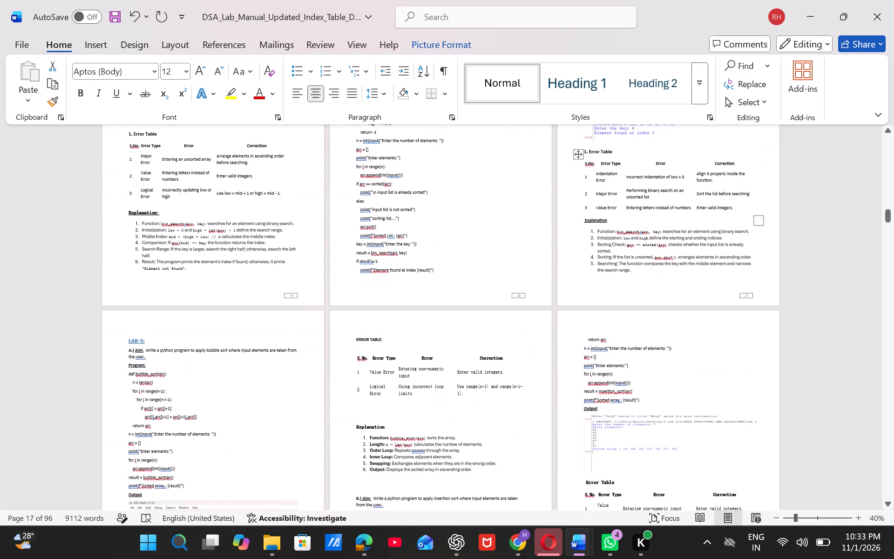
pyautogui.scroll(-7, 633, 282)
pyautogui.click(637, 236)
pyautogui.scroll(-1, 637, 236)
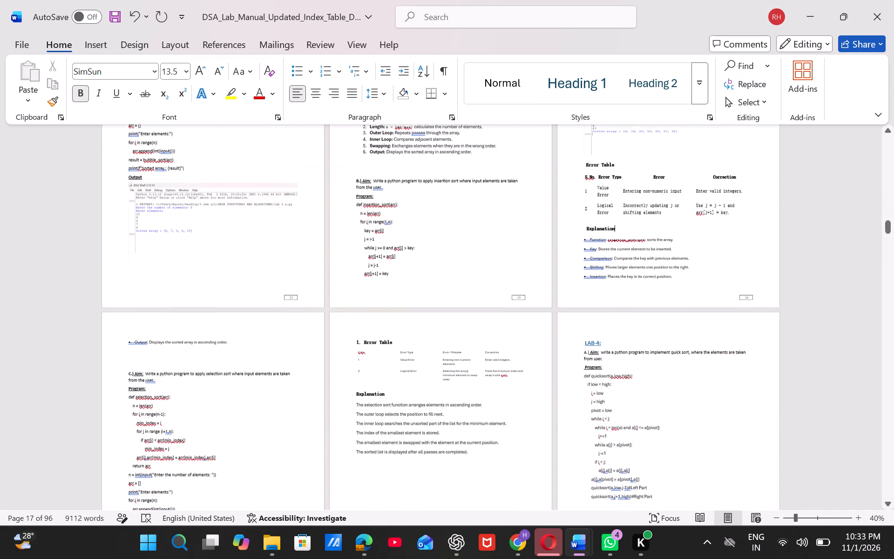
pyautogui.scroll(-4, 637, 236)
pyautogui.scroll(3, 508, 219)
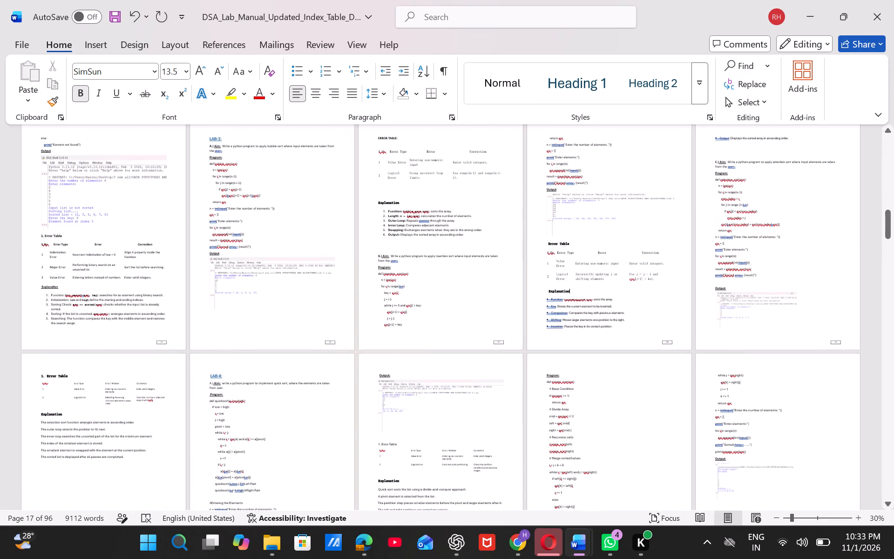
pyautogui.scroll(4, 508, 219)
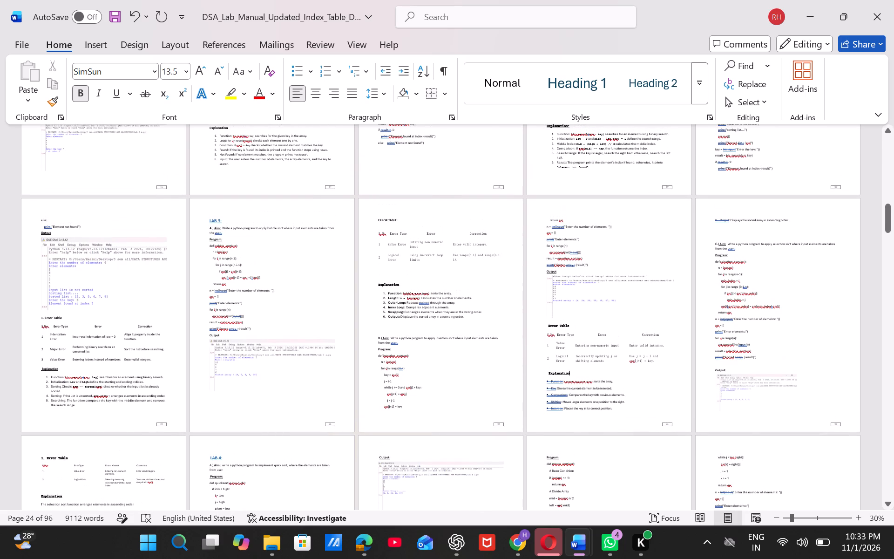
pyautogui.scroll(-8, 508, 219)
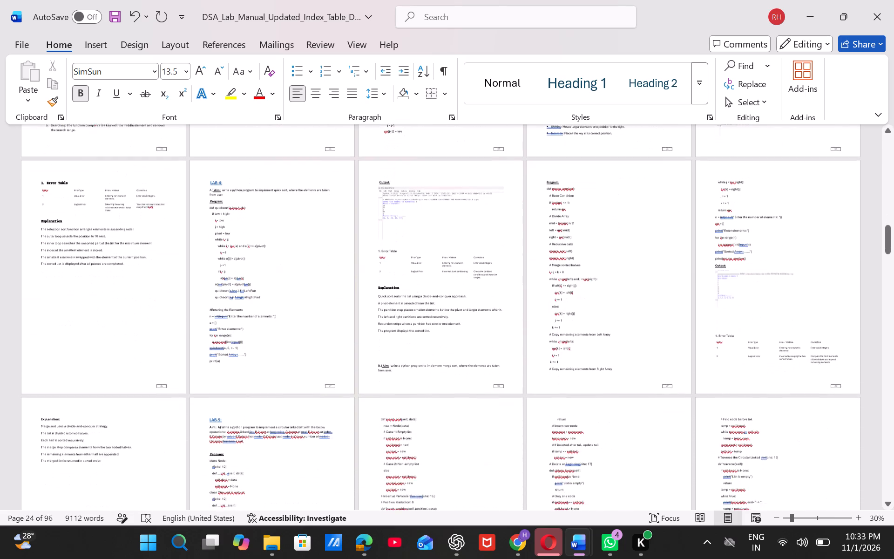
pyautogui.scroll(-6, 508, 219)
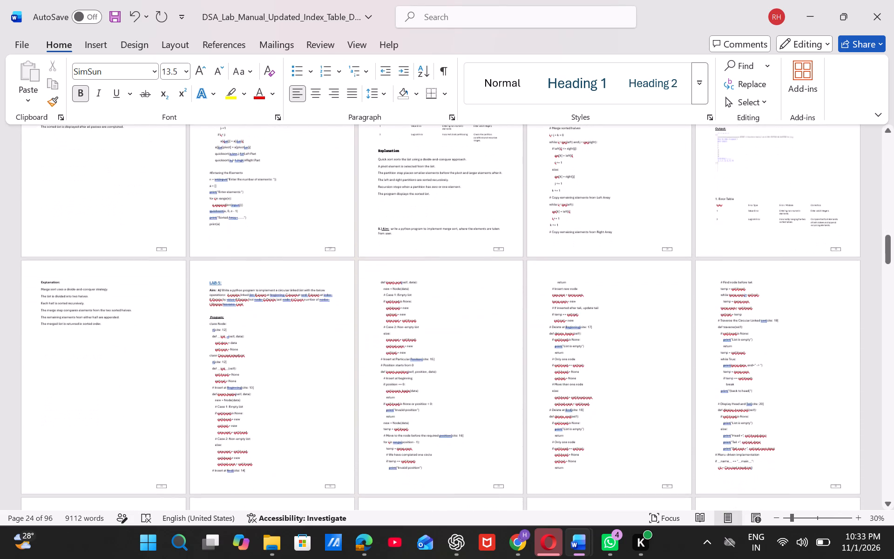
pyautogui.scroll(5, 508, 219)
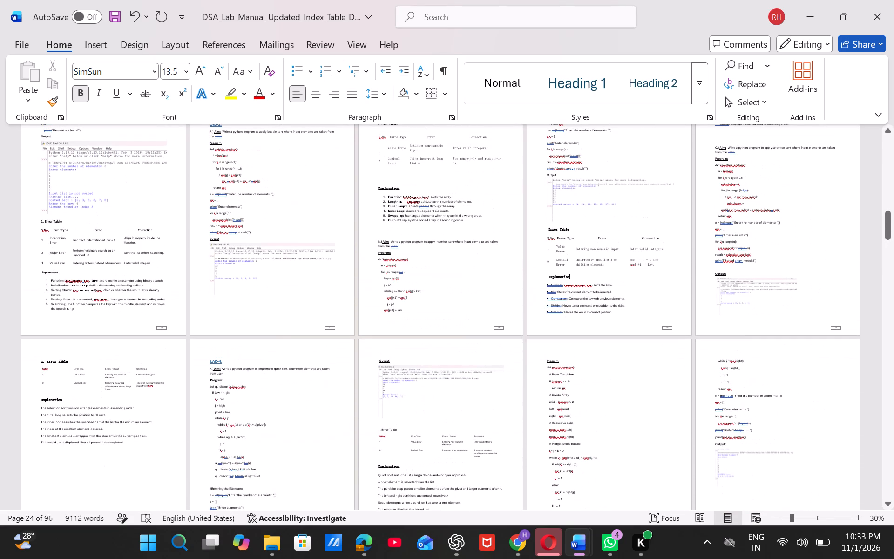
pyautogui.scroll(-8, 508, 219)
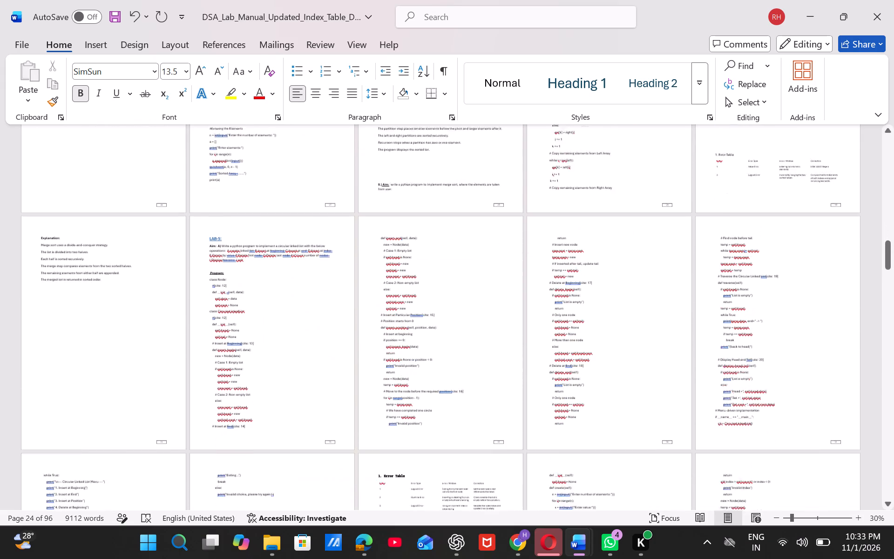
# Review the page layout of LAB-5 through LAB-9, covering linked lists, stacks, queues and trees.
pyautogui.scroll(-11, 508, 219)
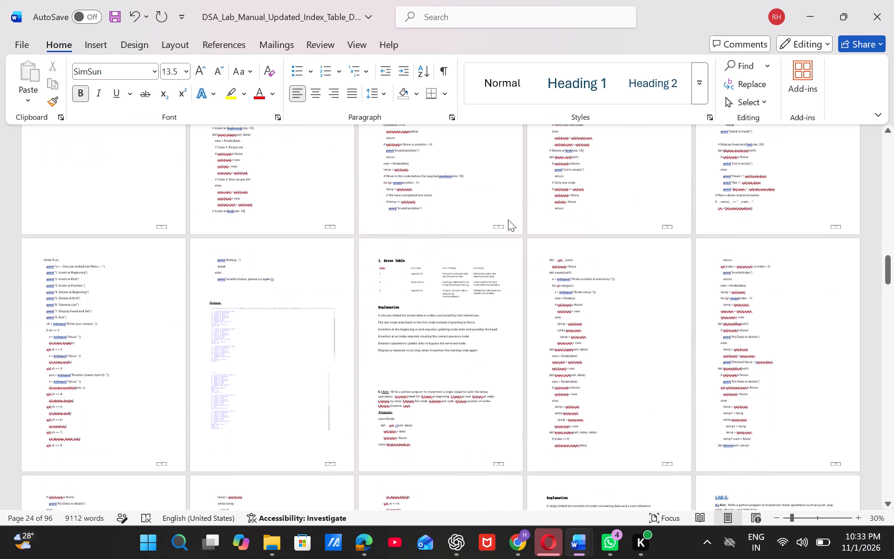
pyautogui.scroll(-9, 508, 219)
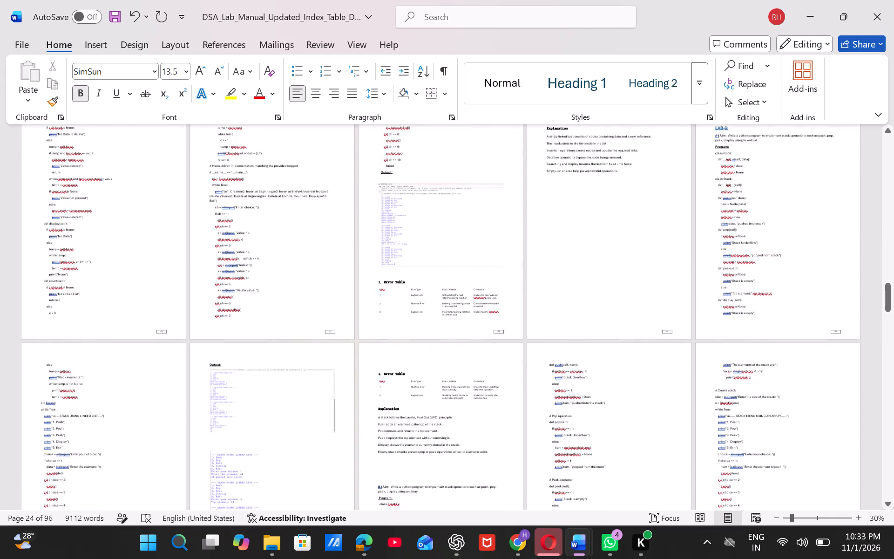
pyautogui.scroll(-3, 508, 219)
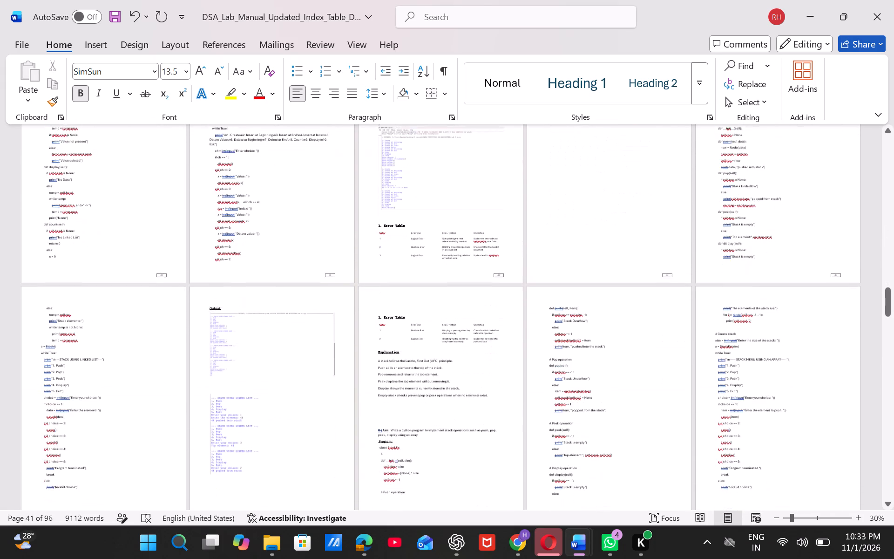
pyautogui.scroll(-11, 508, 219)
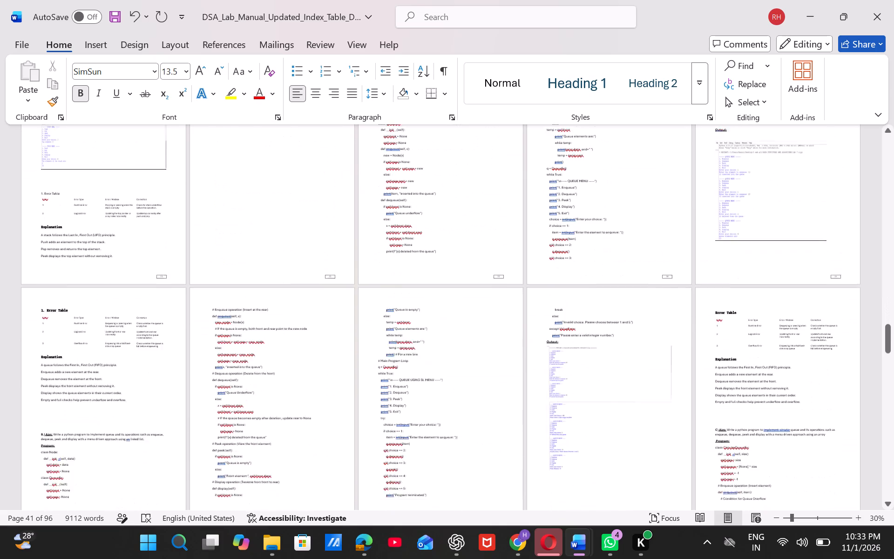
pyautogui.scroll(-6, 508, 219)
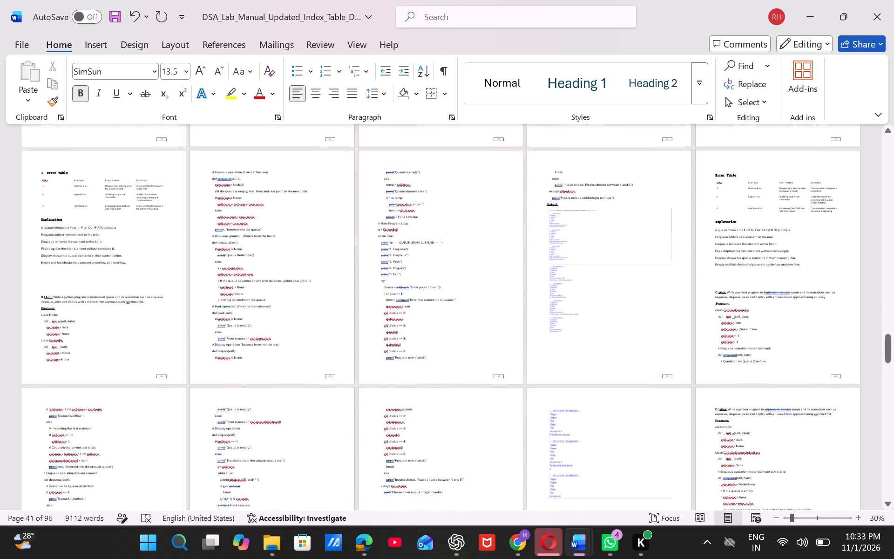
pyautogui.scroll(-12, 508, 219)
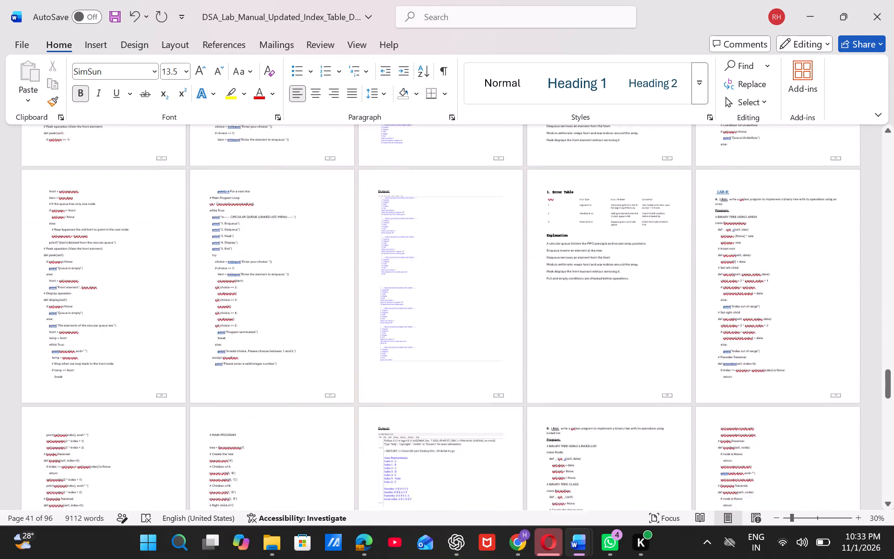
pyautogui.scroll(-6, 508, 219)
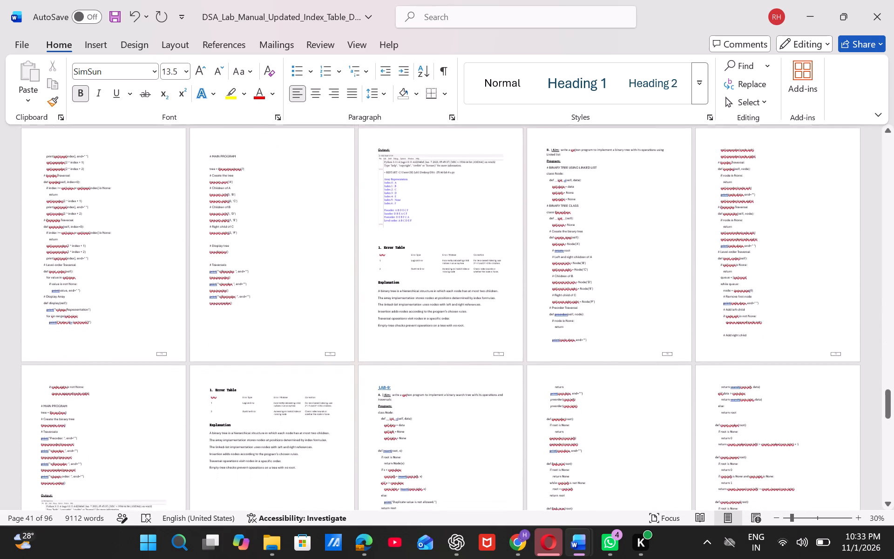
pyautogui.scroll(-1, 508, 219)
# Go back through the LAB-8 and LAB-7 pages to recheck their page breaks, outputs and error tables.
pyautogui.click(508, 219)
pyautogui.scroll(5, 508, 219)
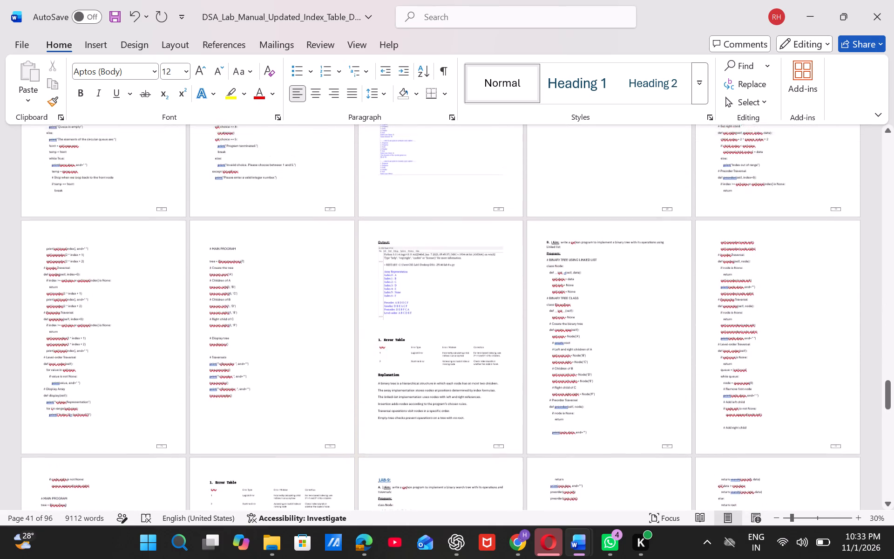
pyautogui.scroll(6, 508, 219)
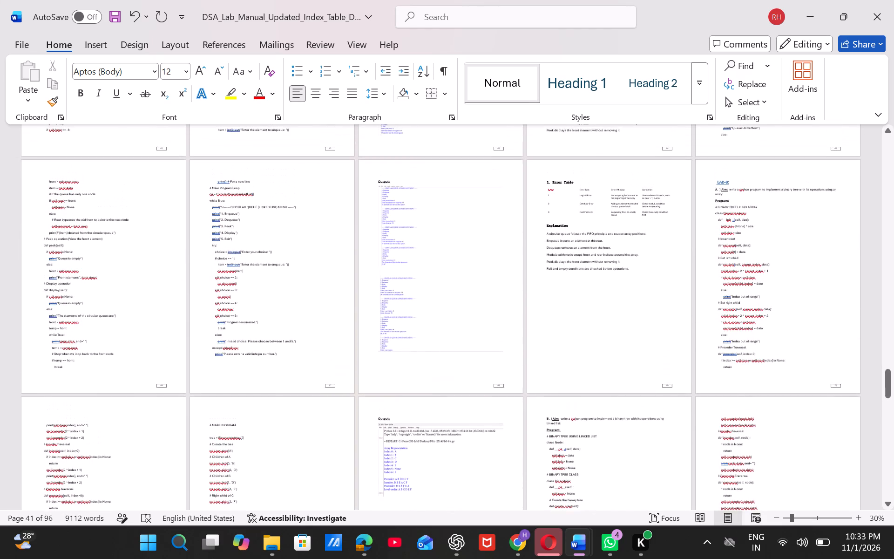
pyautogui.scroll(7, 508, 219)
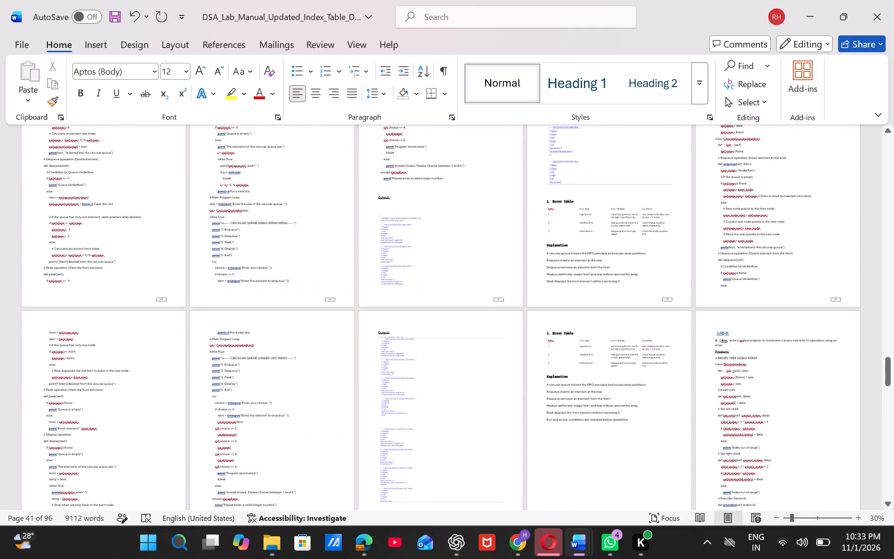
pyautogui.scroll(6, 508, 219)
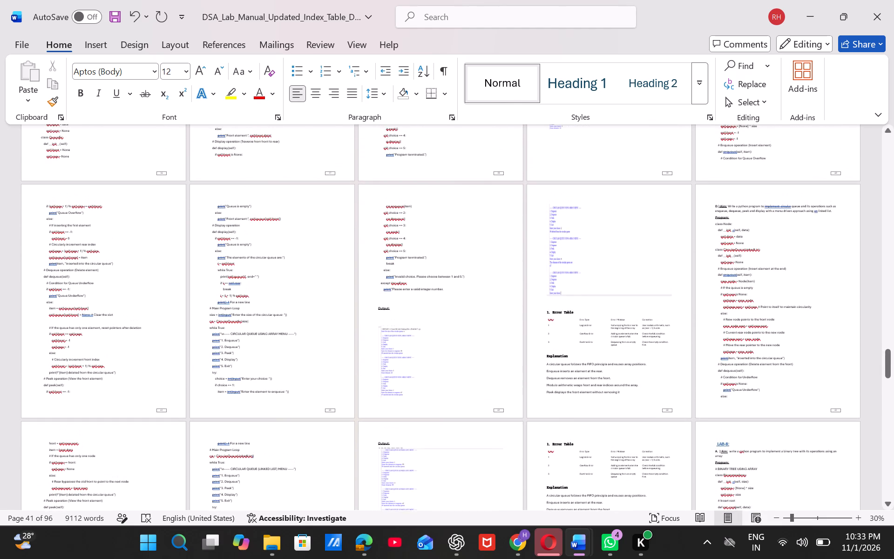
pyautogui.scroll(7, 508, 219)
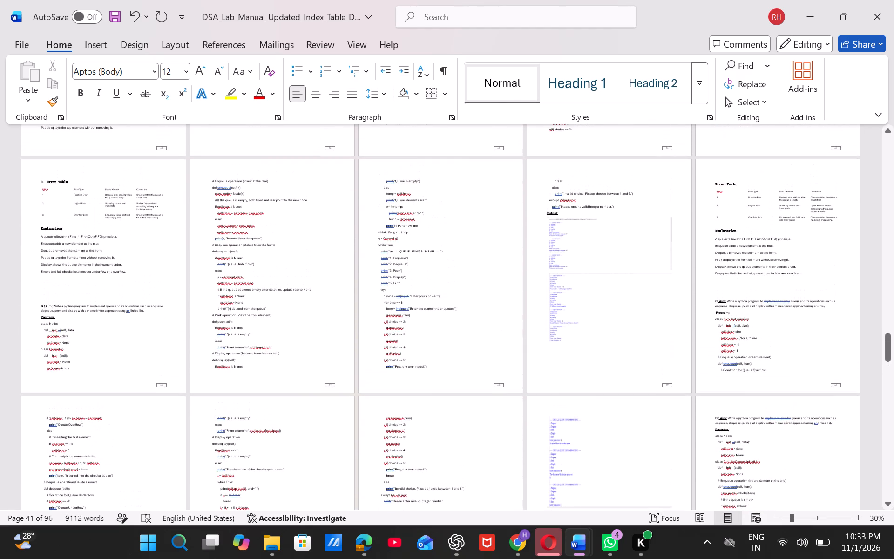
pyautogui.scroll(3, 508, 219)
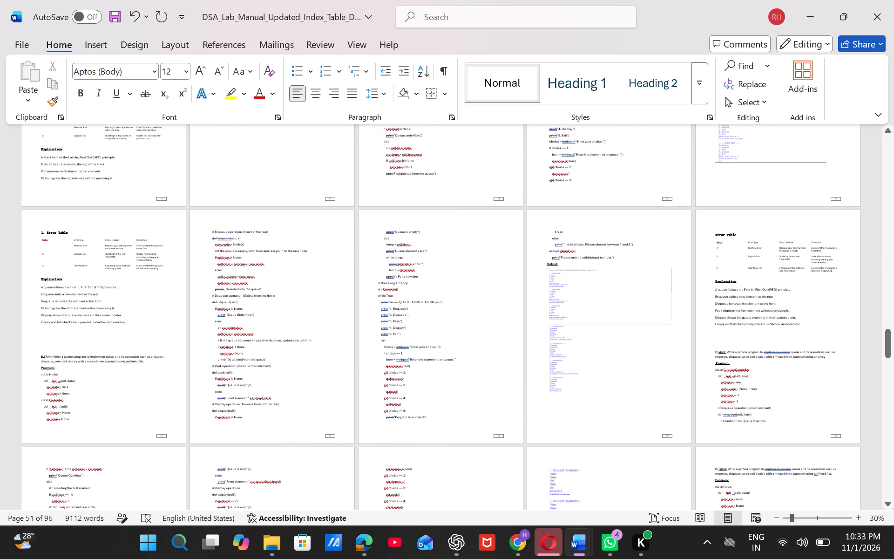
pyautogui.keyDown('ctrl'); pyautogui.scroll(6, 227, 236); pyautogui.keyUp('ctrl')
pyautogui.keyDown('ctrl'); pyautogui.scroll(-6, 227, 236); pyautogui.keyUp('ctrl')
pyautogui.click(295, 249)
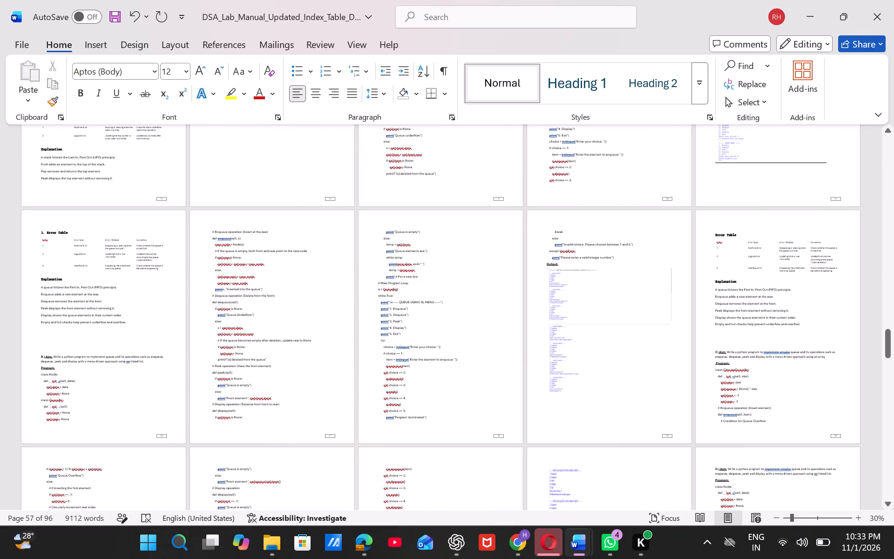
pyautogui.scroll(3, 407, 290)
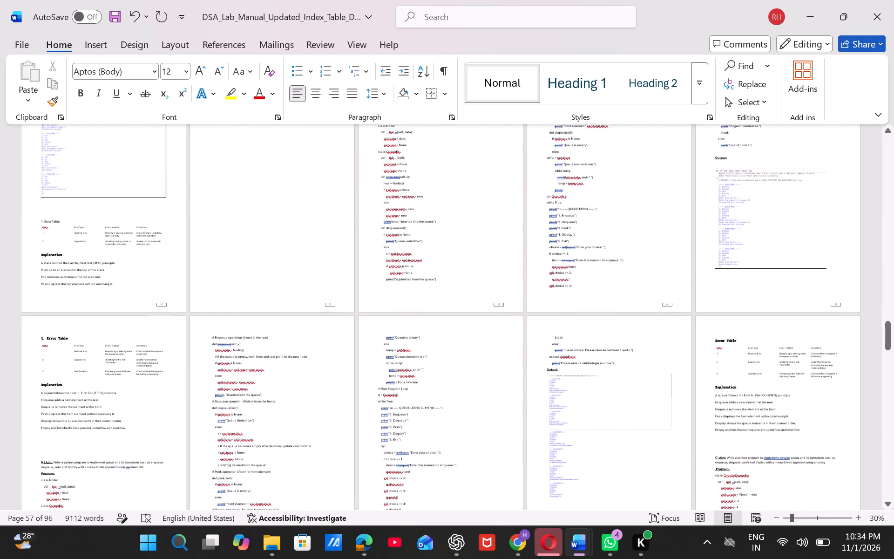
pyautogui.scroll(5, 407, 290)
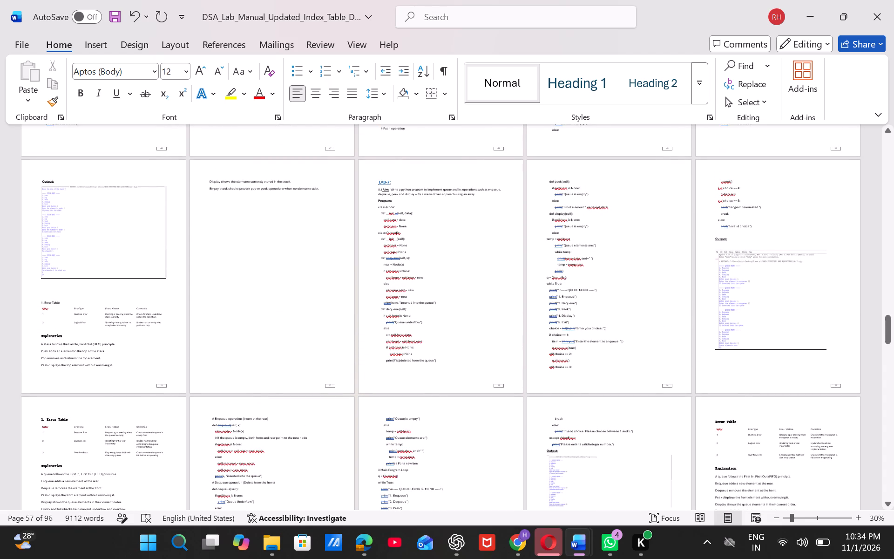
# Check the remaining pages up to the document's end, including the LAB-9 outputs and the start of LAB-10.
pyautogui.scroll(-16, 410, 283)
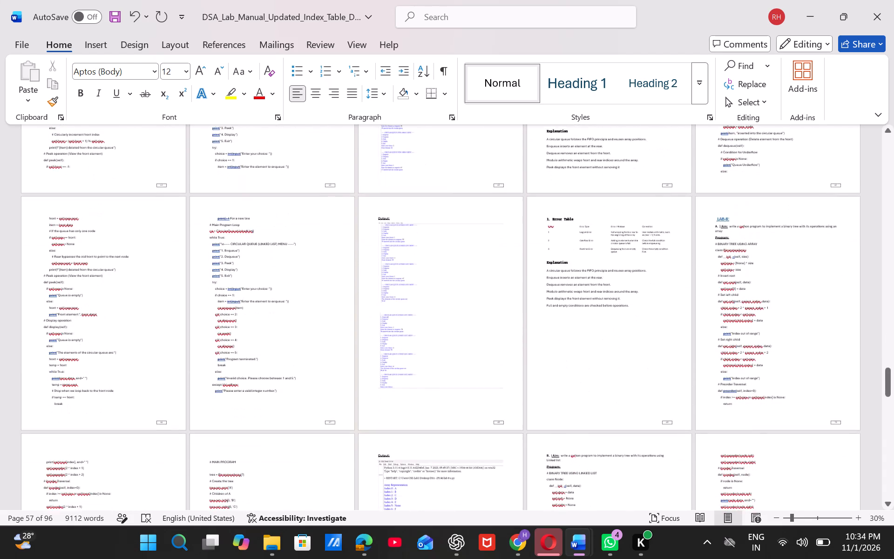
pyautogui.scroll(-10, 410, 283)
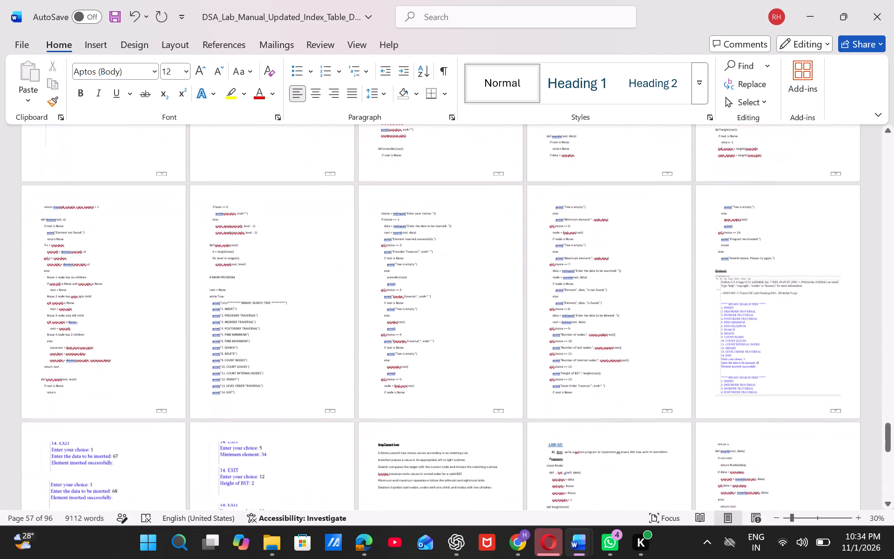
pyautogui.scroll(-13, 410, 283)
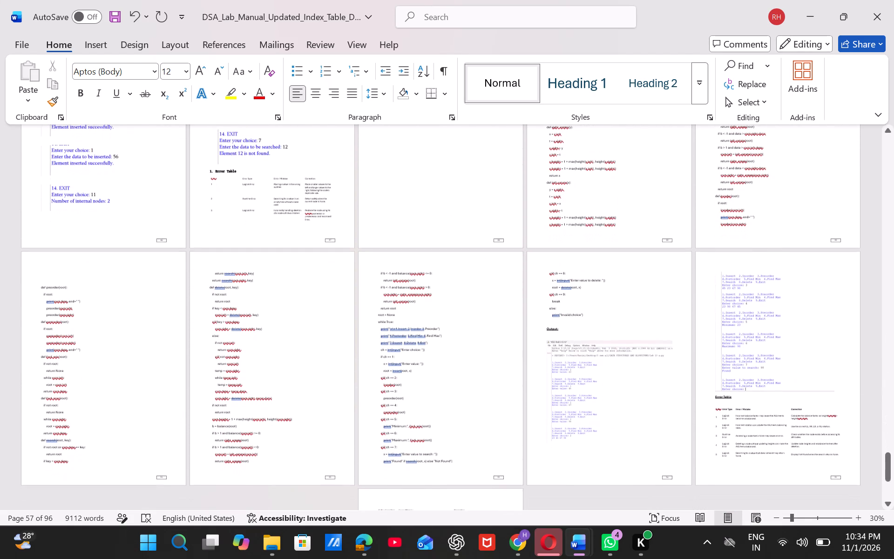
pyautogui.keyDown('ctrl'); pyautogui.scroll(2, 630, 201); pyautogui.keyUp('ctrl')
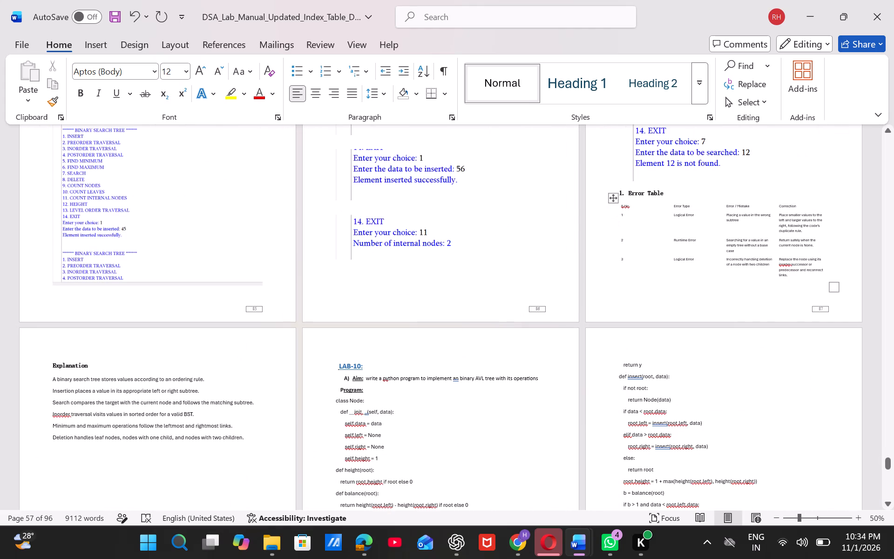
pyautogui.click(494, 355)
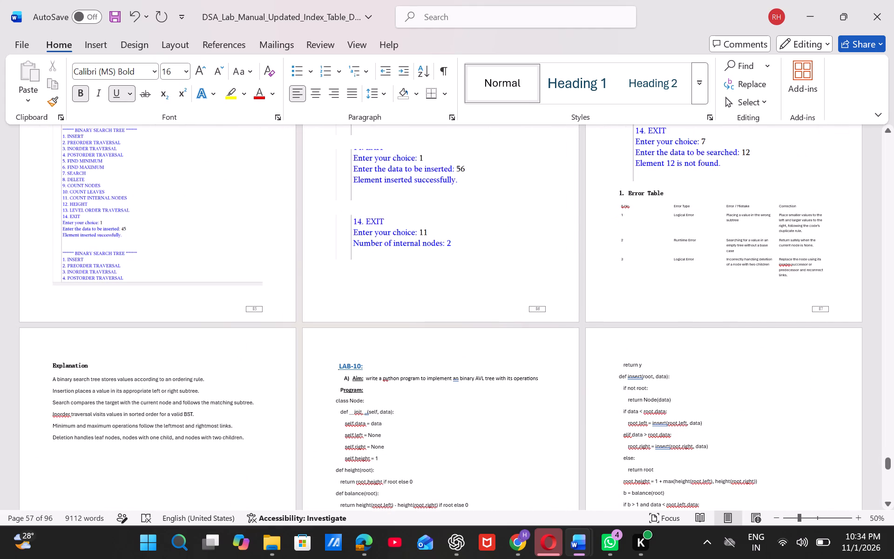
# Return to the front of the manual and examine the index table's page numbers and dates.
pyautogui.moveTo(891, 467); pyautogui.dragTo(891, 444)
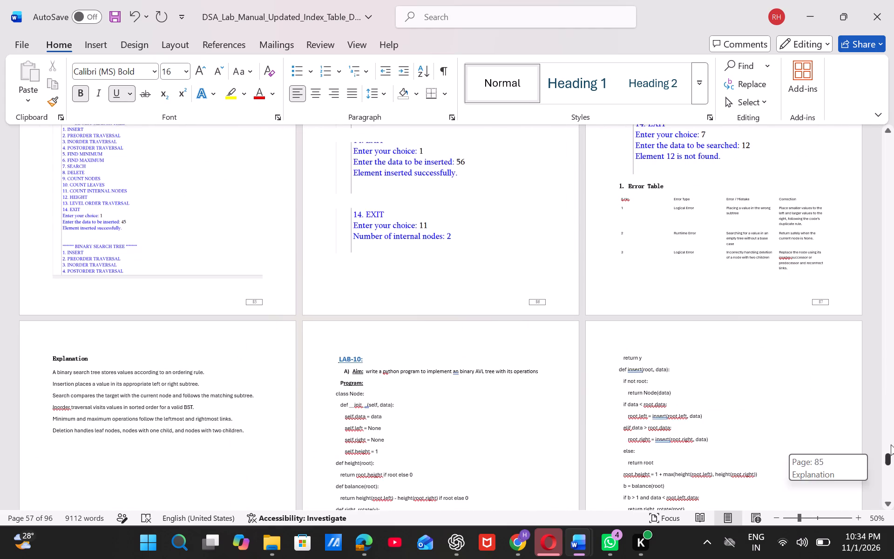
pyautogui.moveTo(891, 444); pyautogui.dragTo(893, 63)
pyautogui.keyDown('ctrl'); pyautogui.scroll(9, 612, 430); pyautogui.keyUp('ctrl')
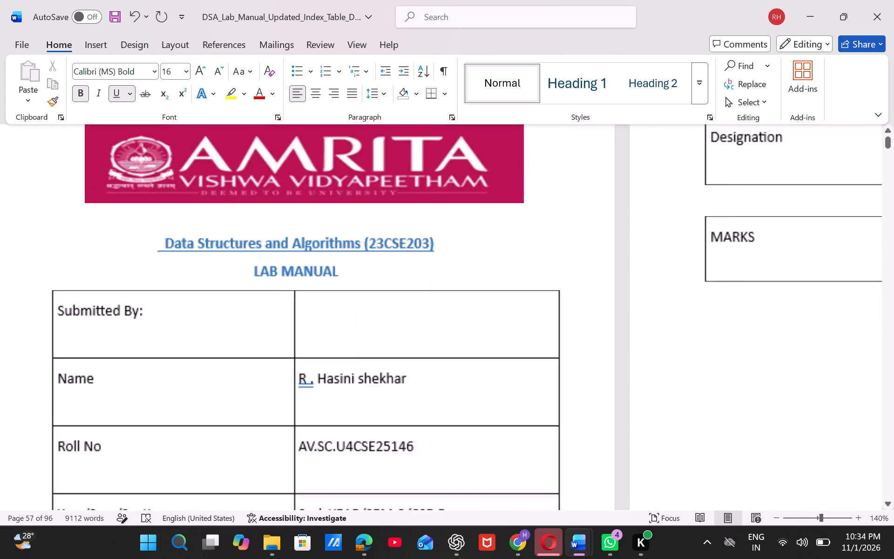
pyautogui.hscroll(-4, 557, 421)
pyautogui.scroll(-10, 557, 421)
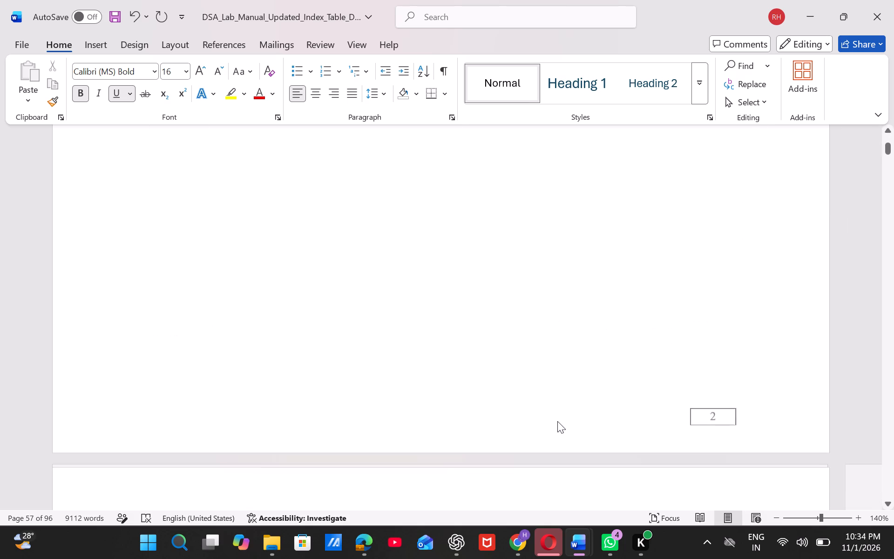
pyautogui.scroll(-4, 557, 421)
pyautogui.scroll(1, 557, 421)
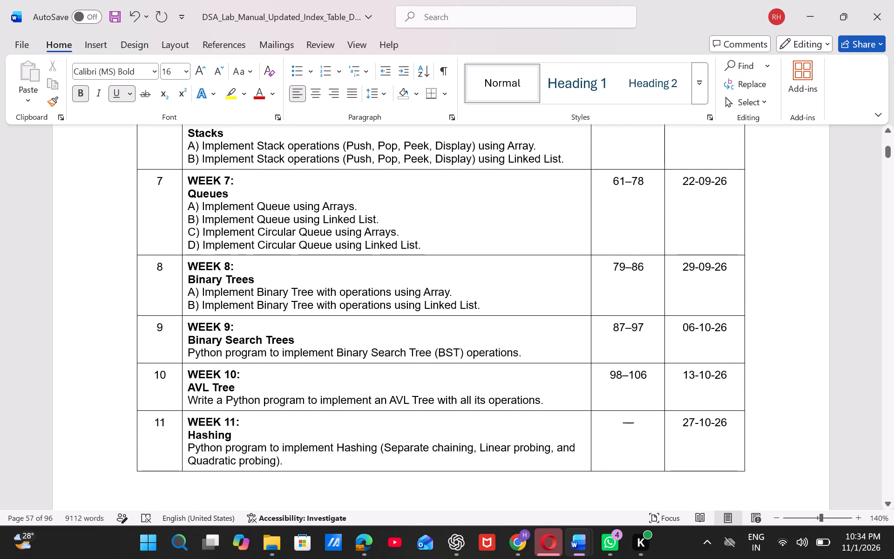
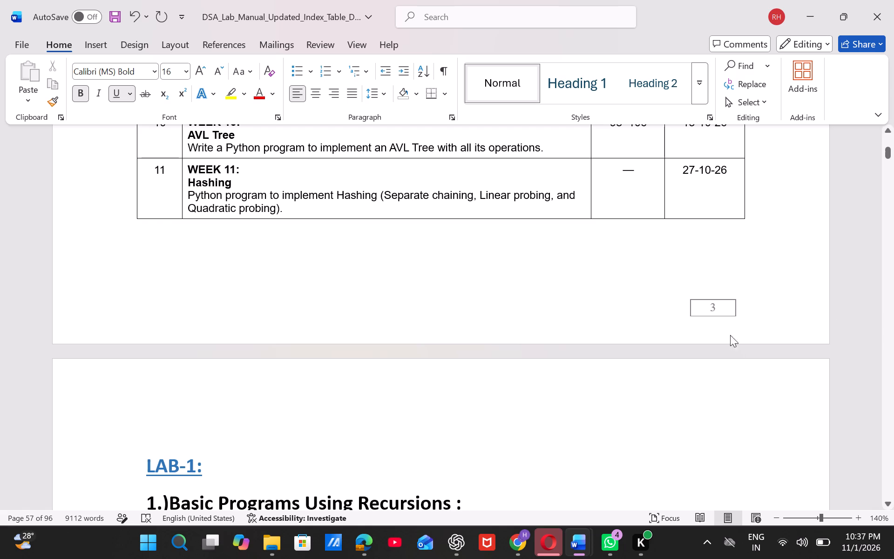
# Examine the index table's last rows against the LAB-10 pages, from the document's end back to the LAB-10 heading.
pyautogui.scroll(2, 630, 243)
pyautogui.scroll(-2, 630, 243)
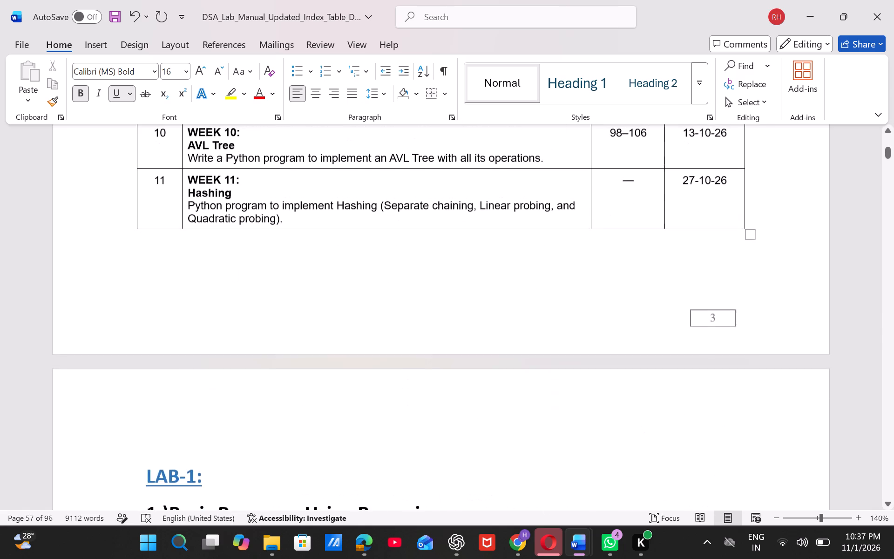
pyautogui.scroll(1, 630, 243)
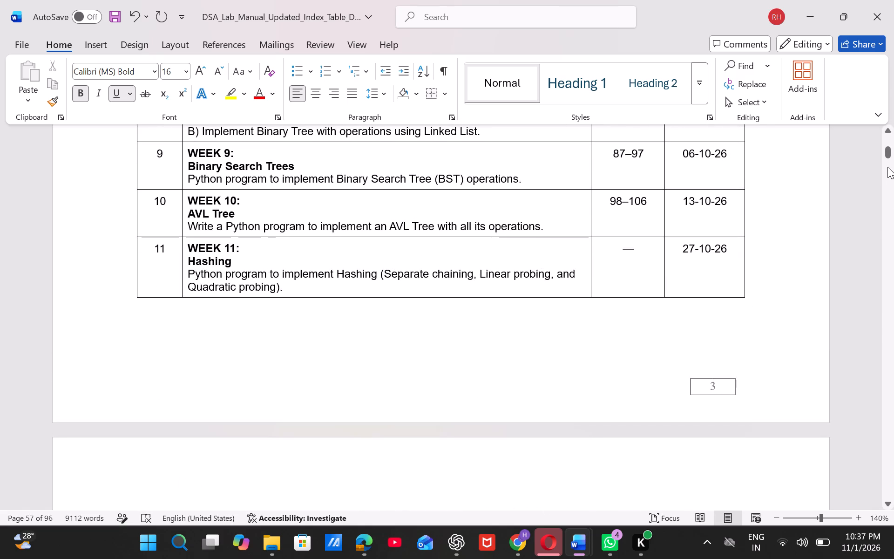
pyautogui.moveTo(887, 151); pyautogui.dragTo(887, 557)
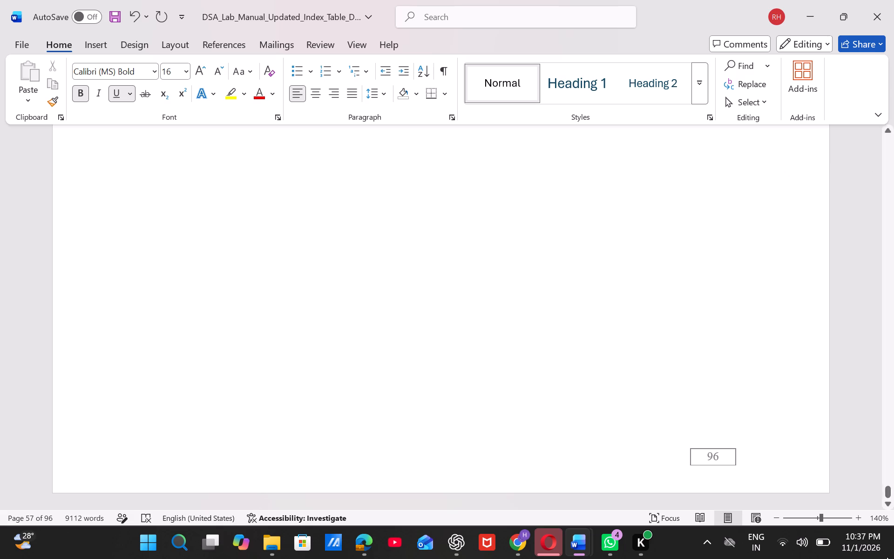
pyautogui.scroll(6, 600, 433)
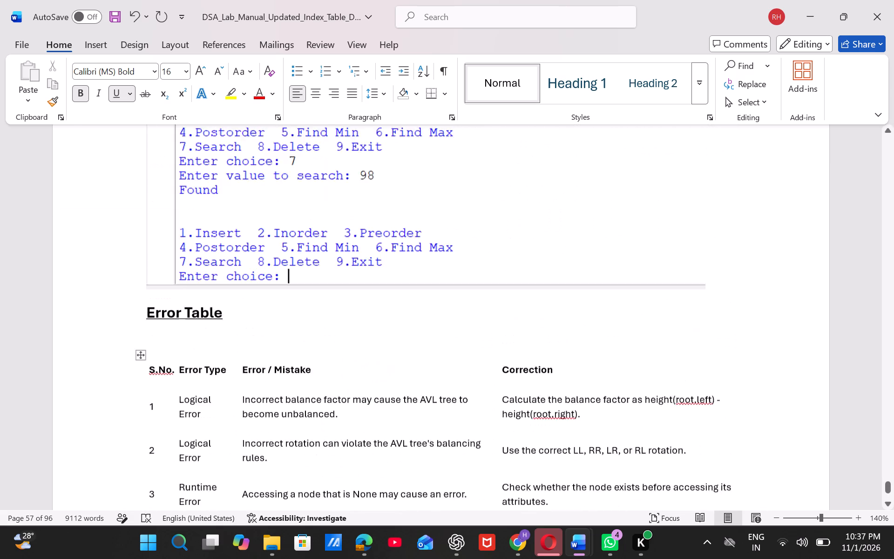
pyautogui.scroll(8, 600, 433)
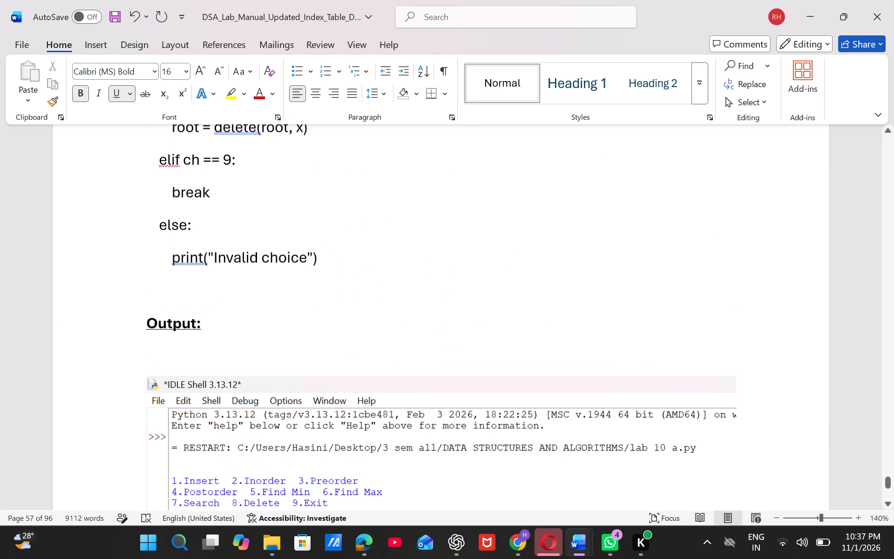
pyautogui.scroll(5, 600, 433)
pyautogui.click(600, 433)
pyautogui.scroll(3, 600, 433)
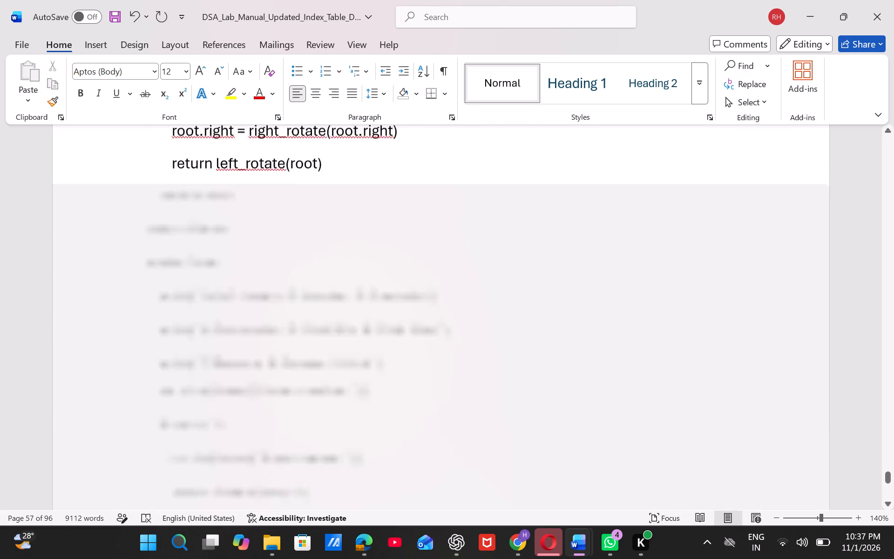
pyautogui.scroll(9, 600, 433)
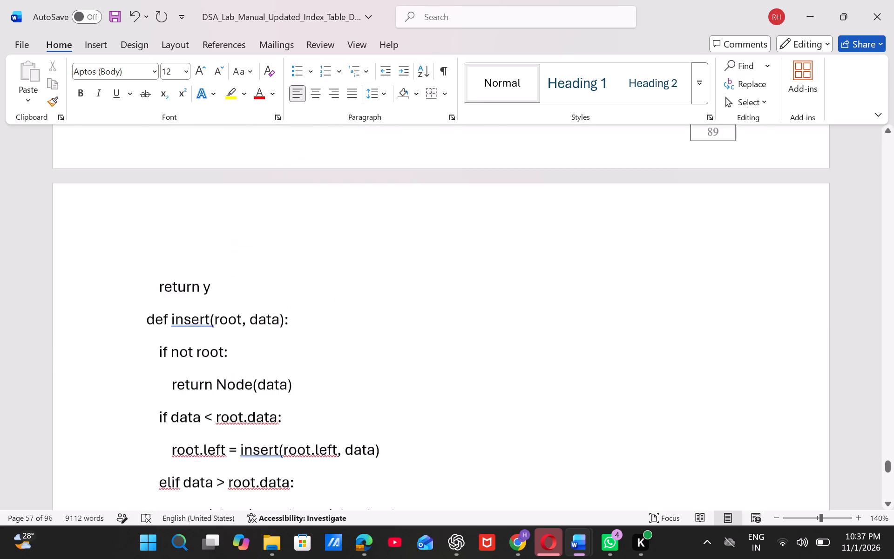
pyautogui.scroll(6, 600, 433)
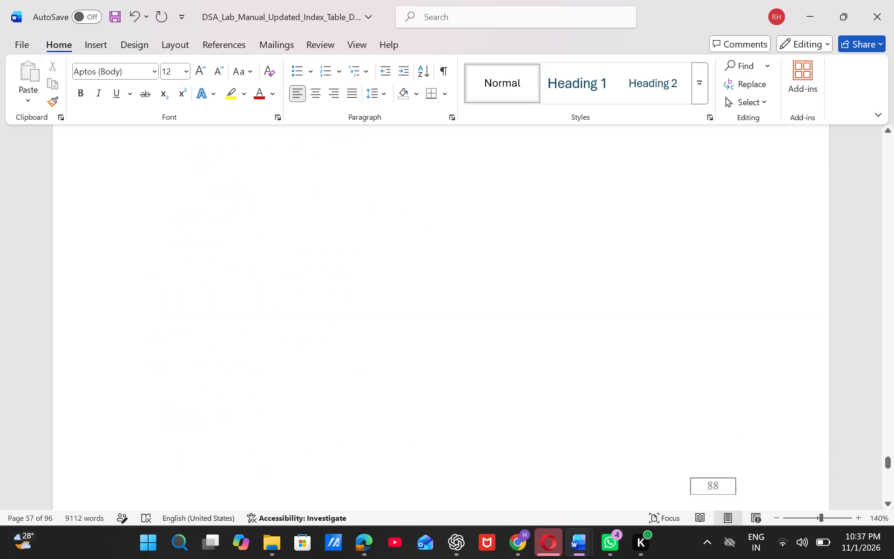
# Copy the "LAB-10:" heading at the start of the AVL tree lab.
pyautogui.scroll(-3, 600, 433)
pyautogui.moveTo(240, 216); pyautogui.dragTo(156, 221)
pyautogui.hotkey('ctrl', 'c')
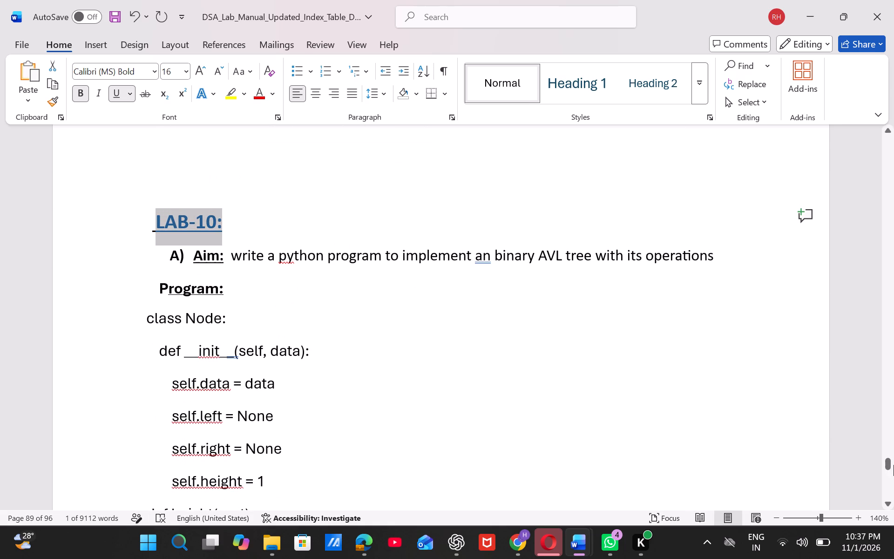
# Insert a blank page with the LAB-10 heading still selected.
pyautogui.moveTo(890, 464); pyautogui.dragTo(893, 558)
pyautogui.scroll(-1, 566, 361)
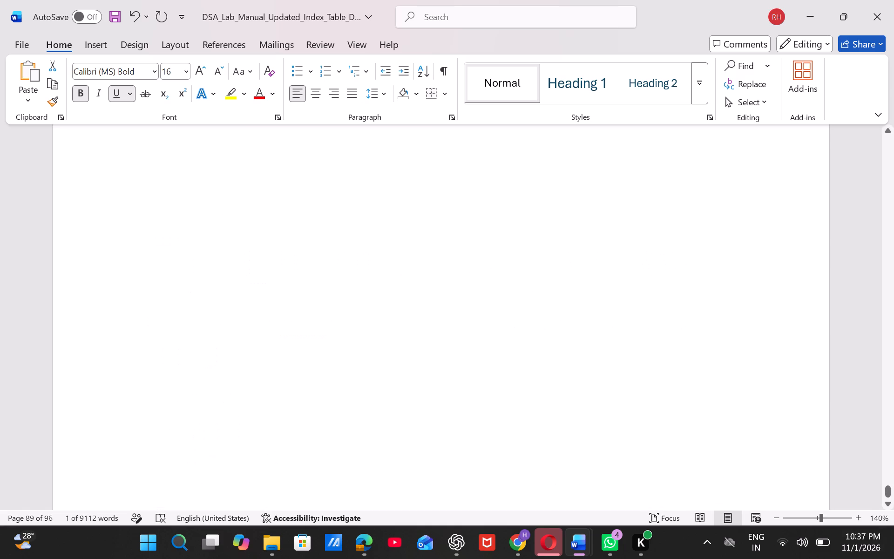
pyautogui.scroll(-1, 566, 361)
pyautogui.scroll(-3, 311, 256)
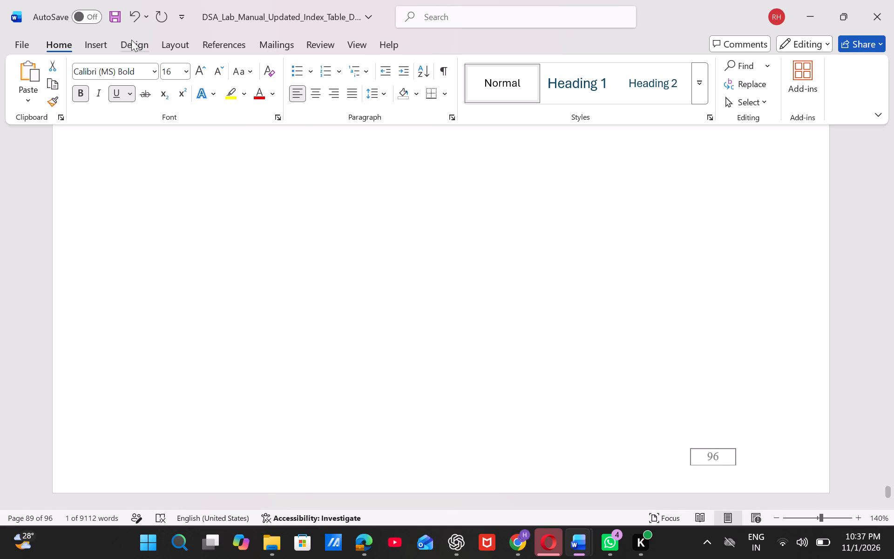
pyautogui.click(97, 48)
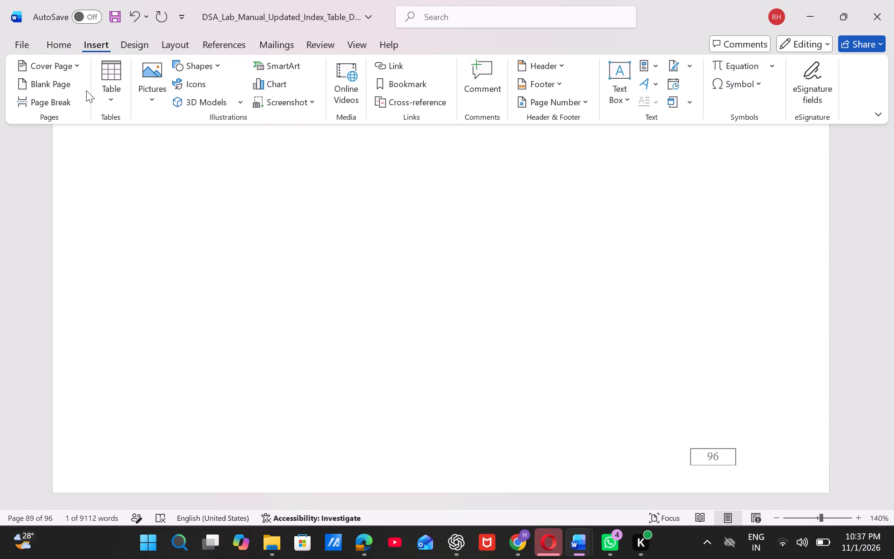
pyautogui.click(43, 82)
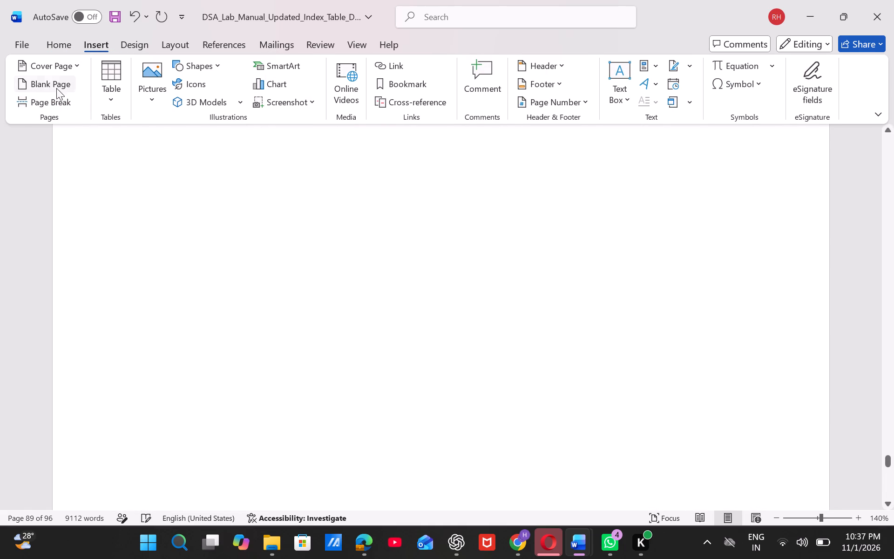
# Add empty lines after the AVL tree explanation at the document's end until a new last page starts.
pyautogui.scroll(3, 291, 211)
pyautogui.keyDown('ctrl'); pyautogui.scroll(-4, 291, 211); pyautogui.keyUp('ctrl')
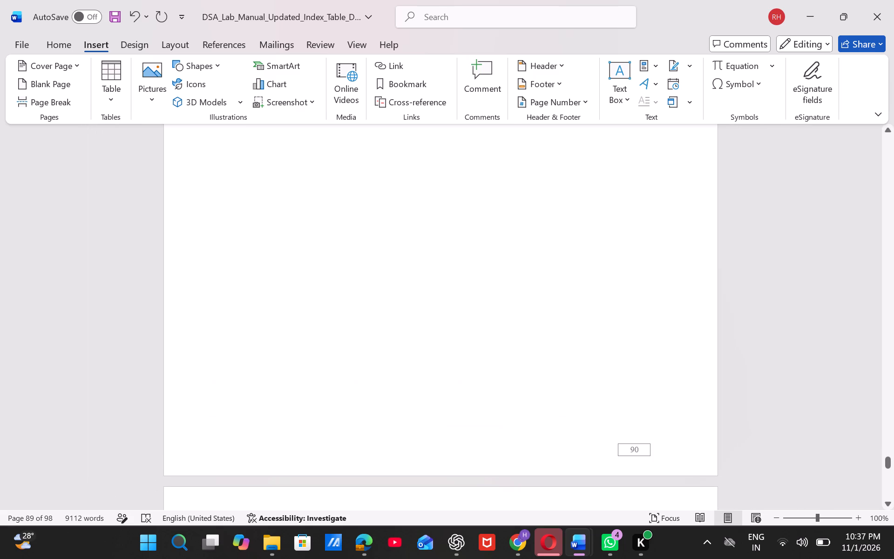
pyautogui.keyDown('ctrl'); pyautogui.scroll(-6, 228, 352); pyautogui.keyUp('ctrl')
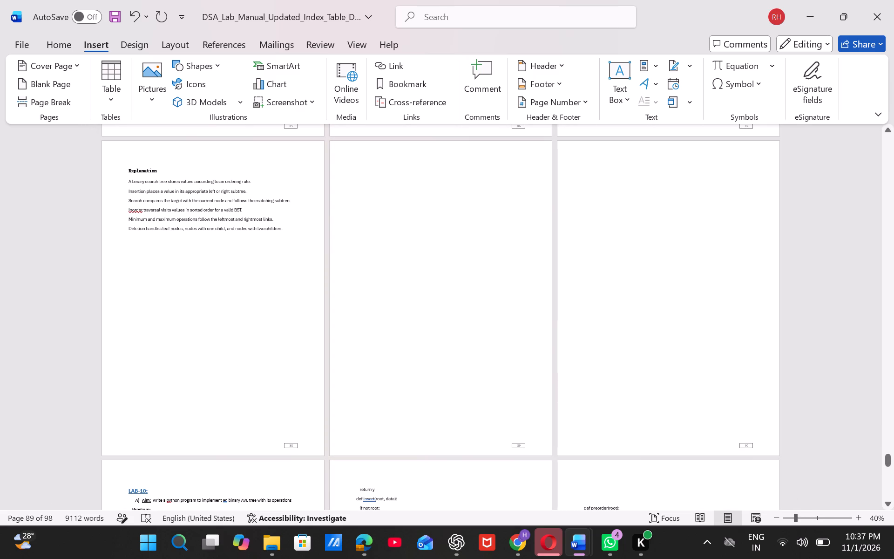
pyautogui.scroll(-8, 416, 351)
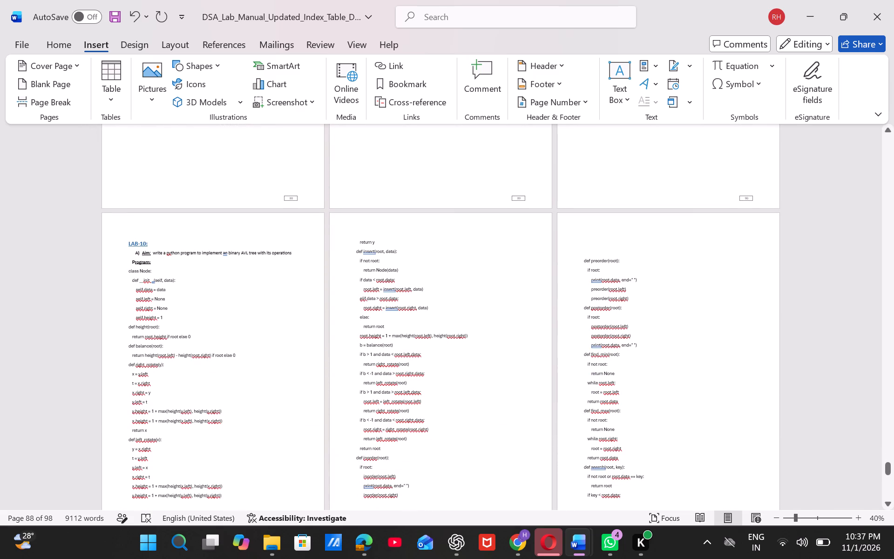
pyautogui.scroll(-12, 361, 451)
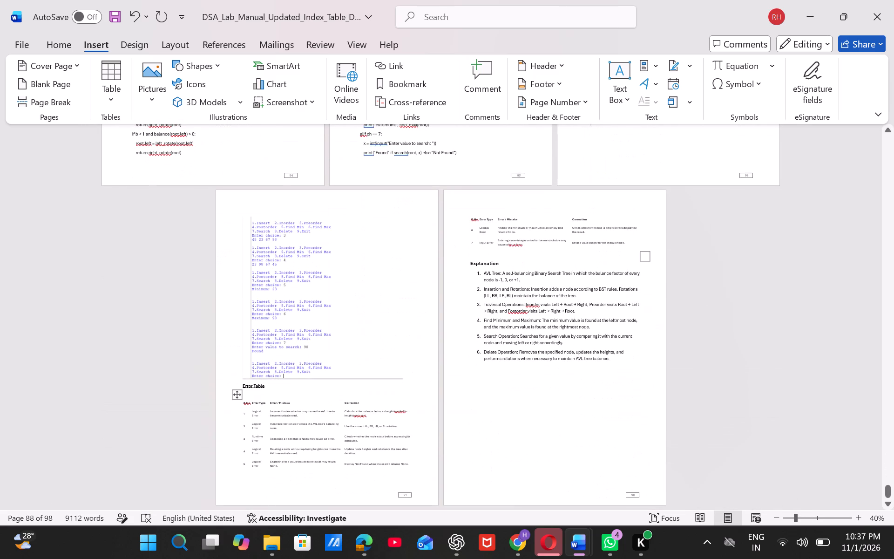
pyautogui.scroll(-4, 361, 451)
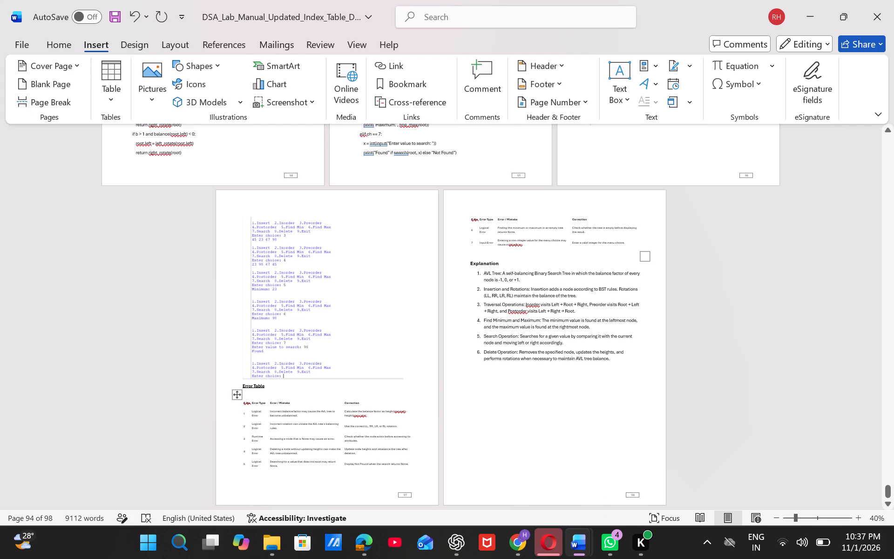
pyautogui.click(691, 423)
pyautogui.click(599, 486)
pyautogui.press('Return')
pyautogui.press('Return')
pyautogui.press('Return')
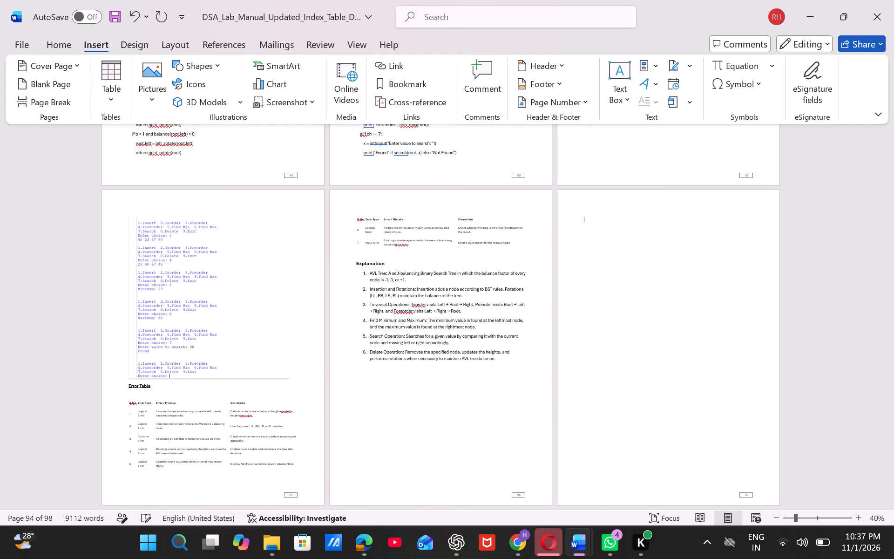
pyautogui.press('Return')
pyautogui.press('BackSpace')
# Paste the copied heading at the top of the new last page and change it to "LAB-11:".
pyautogui.hotkey('ctrl', 'v')
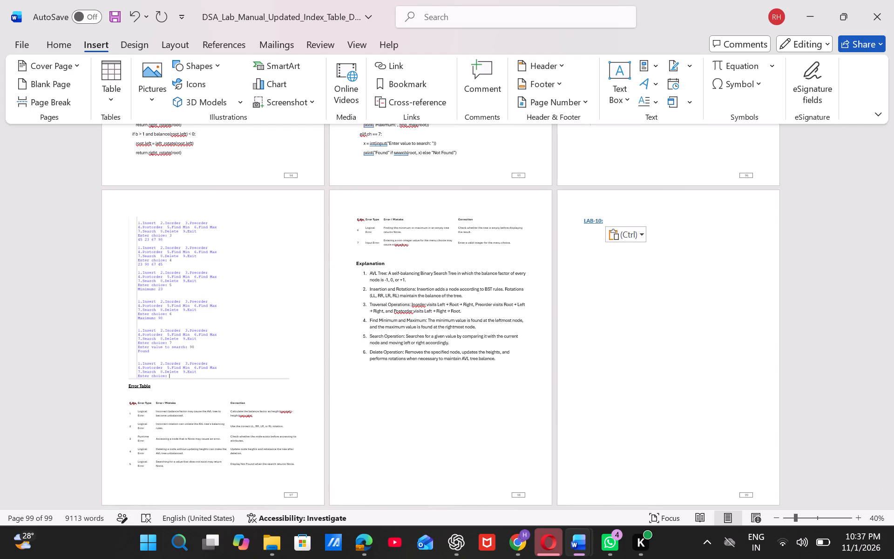
pyautogui.press('Left')
pyautogui.press('Left')
pyautogui.press('Right')
pyautogui.press('BackSpace')
pyautogui.press('1')
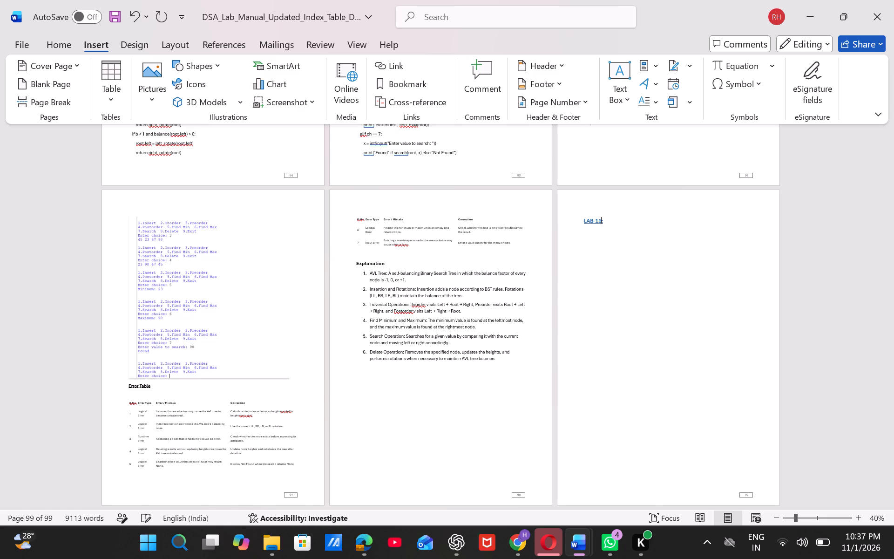
# Copy the Aim line about implementing the AVL tree from under the LAB-10 heading.
pyautogui.scroll(3, 367, 247)
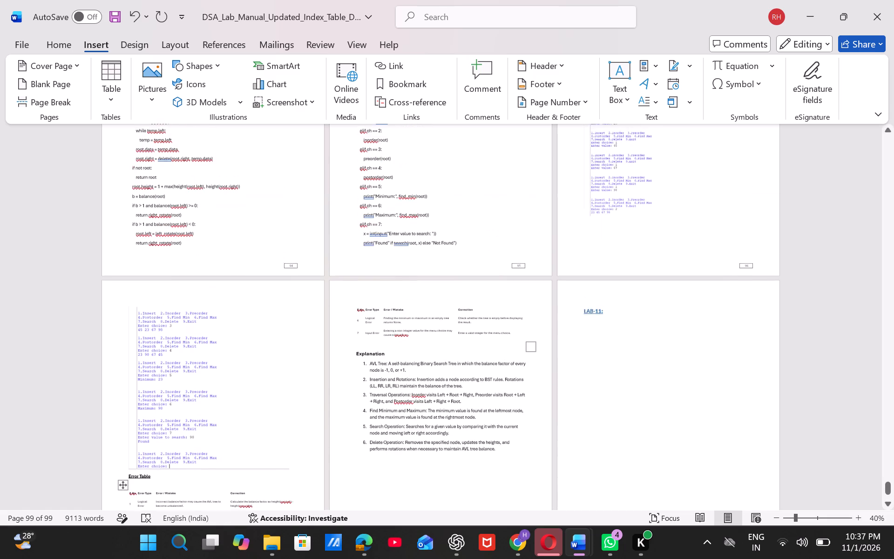
pyautogui.scroll(4, 367, 247)
pyautogui.rightClick(367, 247)
pyautogui.scroll(3, 367, 247)
pyautogui.click(297, 239)
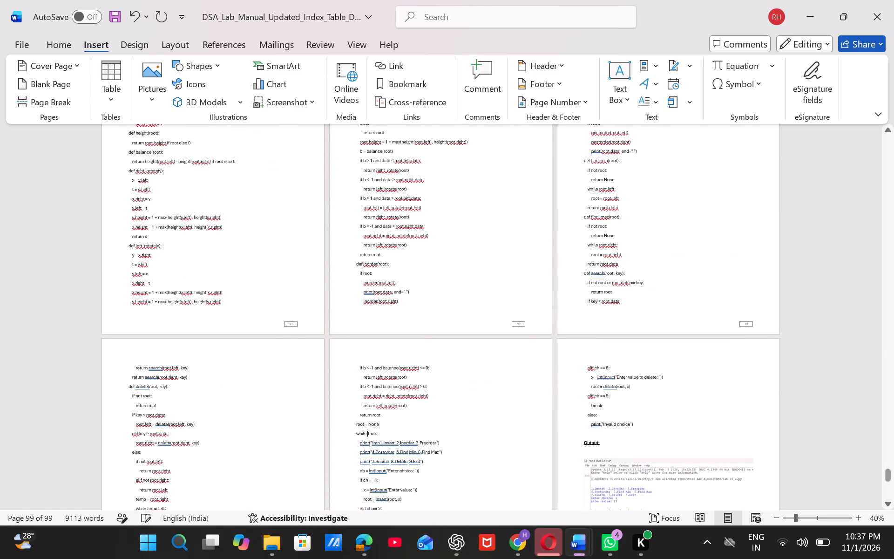
pyautogui.scroll(3, 297, 239)
pyautogui.click(297, 239)
pyautogui.rightClick(297, 239)
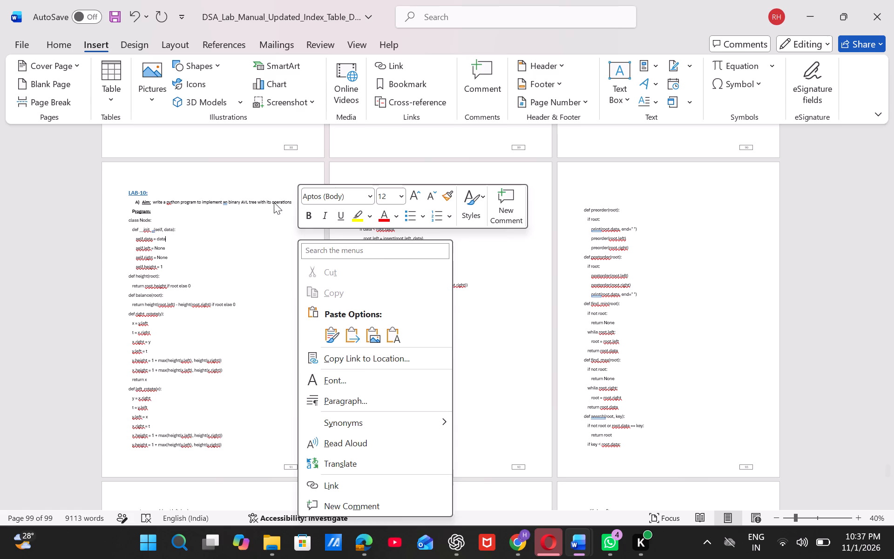
pyautogui.click(274, 202)
pyautogui.moveTo(302, 201); pyautogui.dragTo(147, 205)
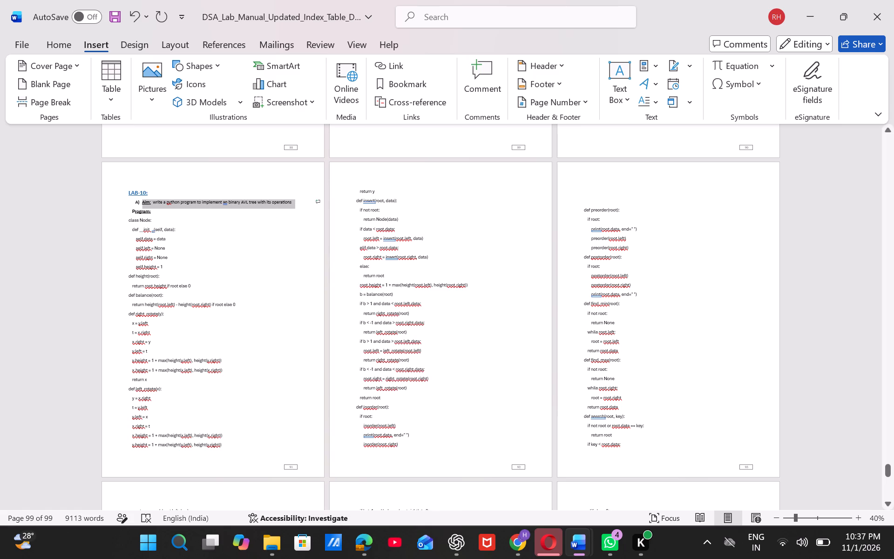
pyautogui.moveTo(147, 205); pyautogui.dragTo(135, 203)
pyautogui.moveTo(135, 203); pyautogui.dragTo(133, 203)
pyautogui.hotkey('ctrl', 'c')
# Paste the copied Aim line on a new line under the LAB-11 heading on the last page.
pyautogui.click(436, 340)
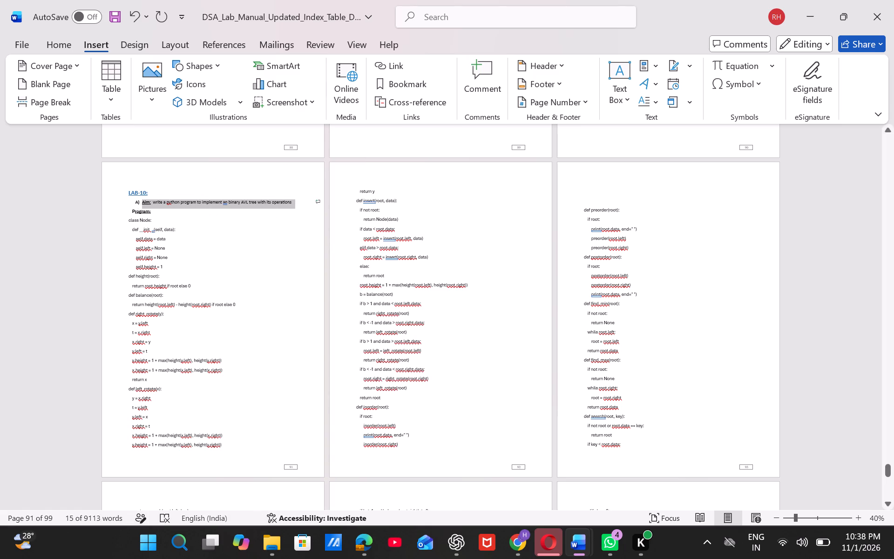
pyautogui.scroll(-12, 436, 340)
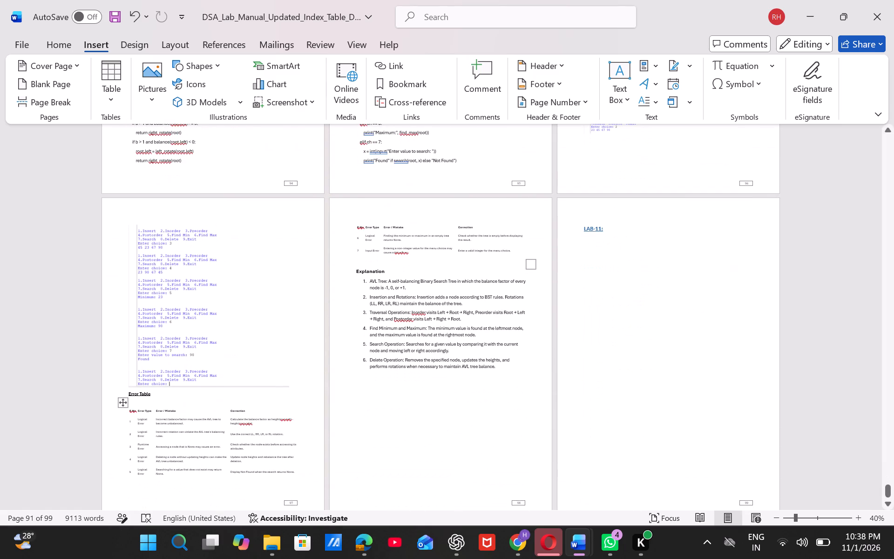
pyautogui.click(609, 296)
pyautogui.press('Return')
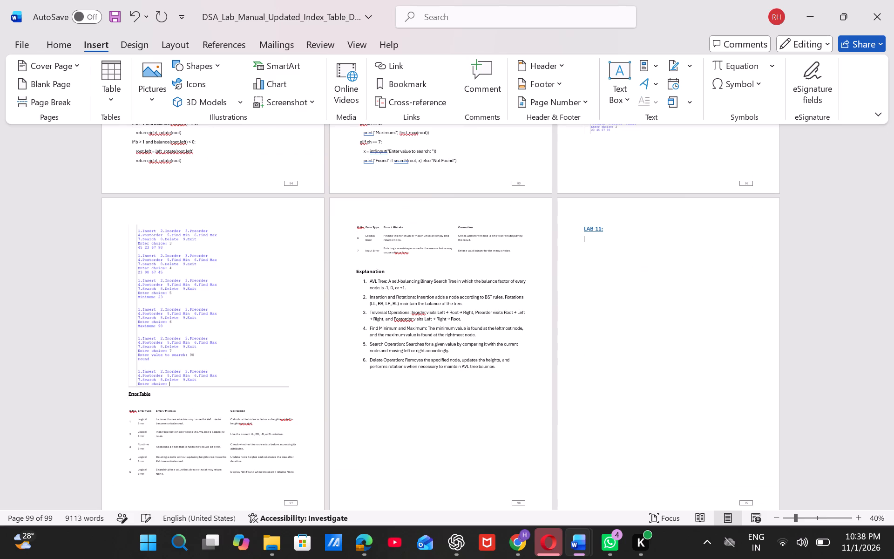
pyautogui.hotkey('ctrl', 'v')
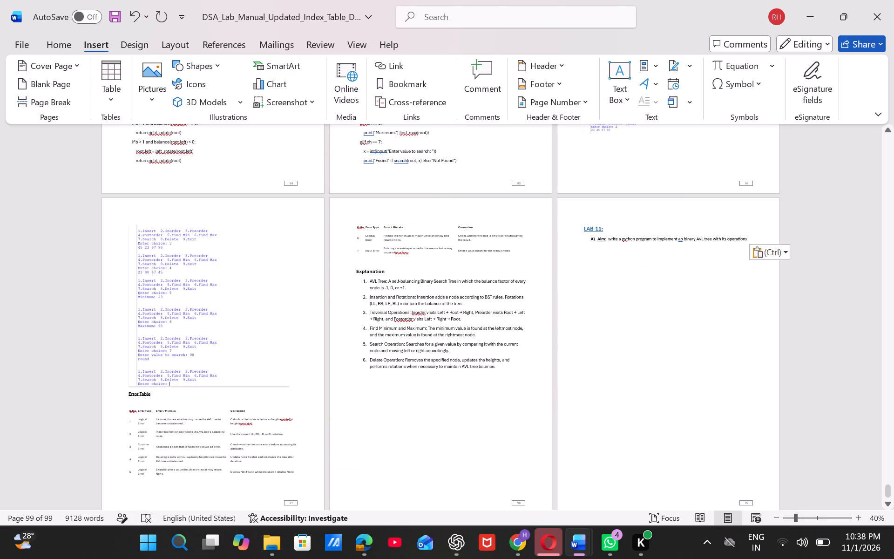
pyautogui.click(722, 277)
# Copy the Week 11 Hashing program description (separate chaining, linear probing, quadratic probing) from the index table.
pyautogui.moveTo(890, 491); pyautogui.dragTo(893, 122)
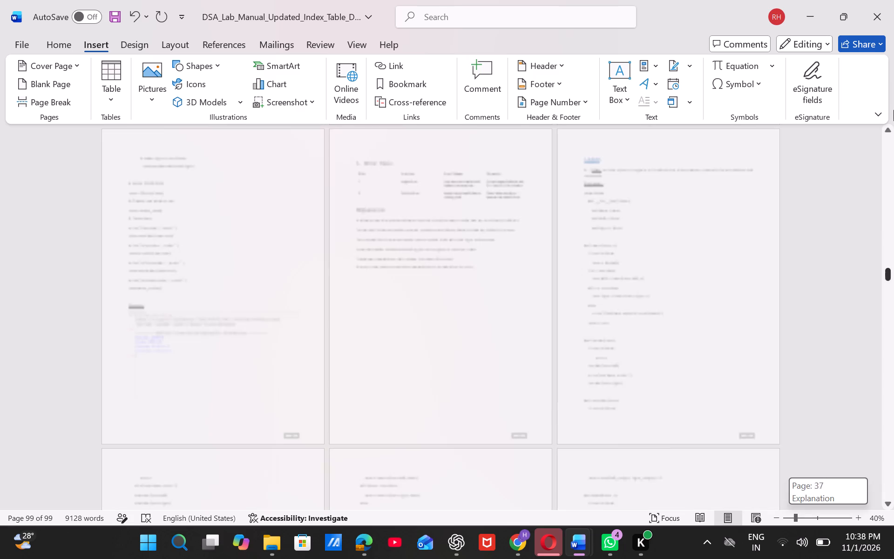
pyautogui.keyDown('ctrl'); pyautogui.scroll(7, 780, 259); pyautogui.keyUp('ctrl')
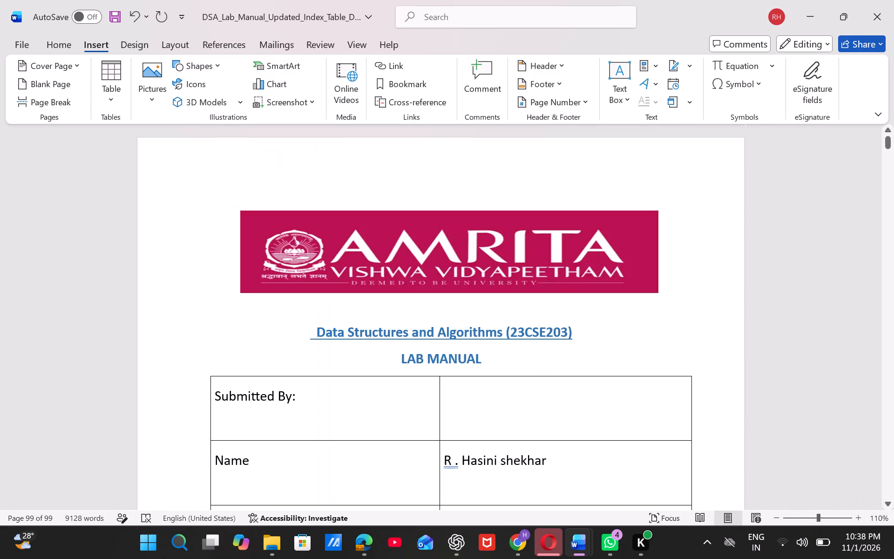
pyautogui.scroll(-9, 544, 334)
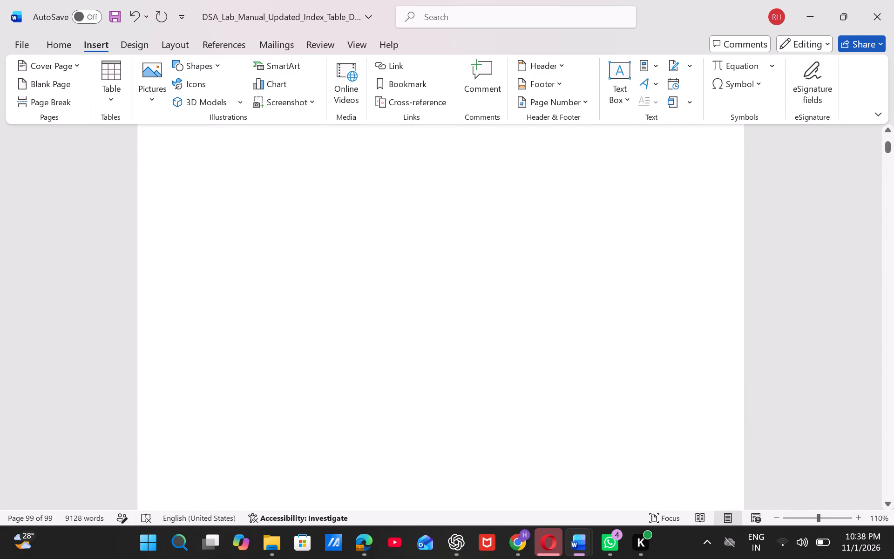
pyautogui.scroll(-7, 544, 334)
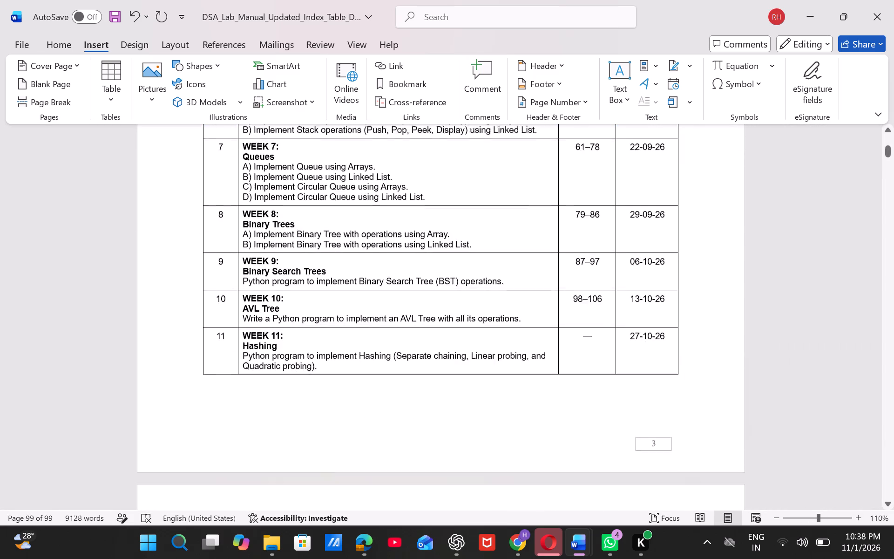
pyautogui.scroll(-1, 544, 317)
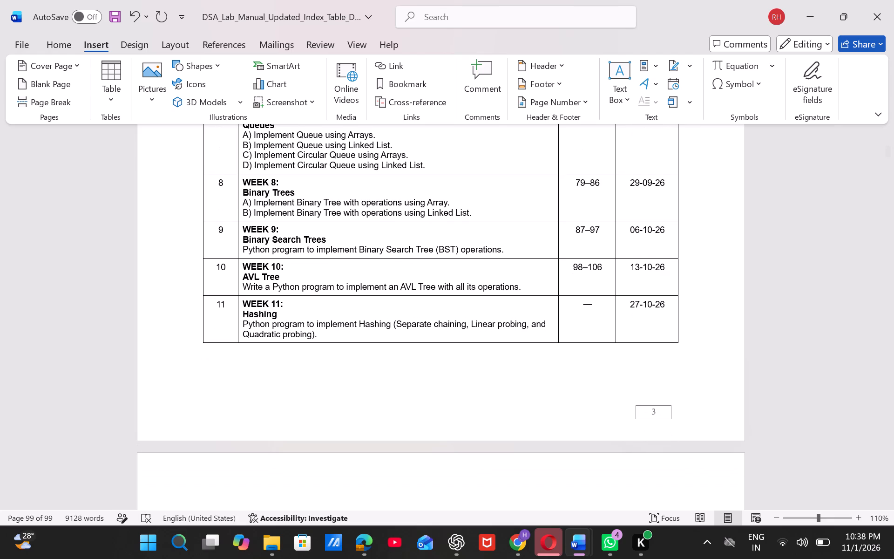
pyautogui.moveTo(322, 335); pyautogui.dragTo(248, 323)
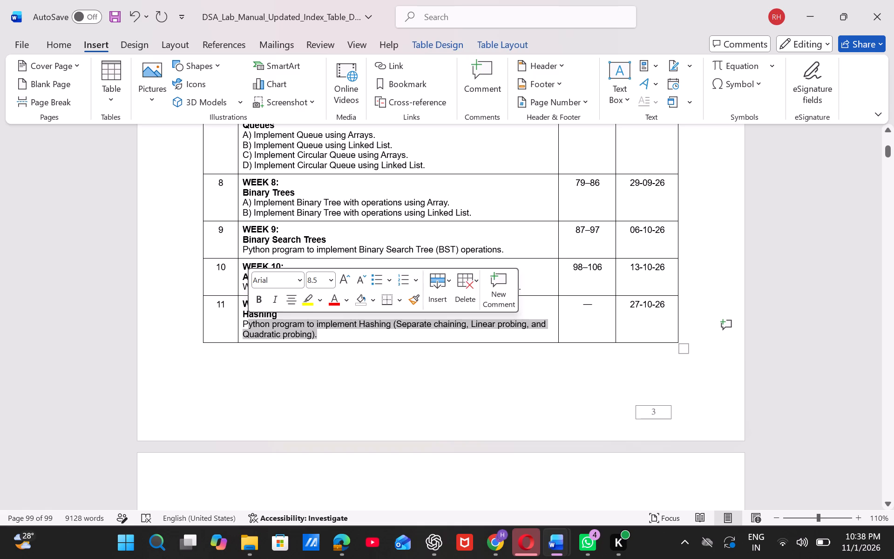
pyautogui.click(319, 361)
pyautogui.moveTo(325, 340); pyautogui.dragTo(311, 334)
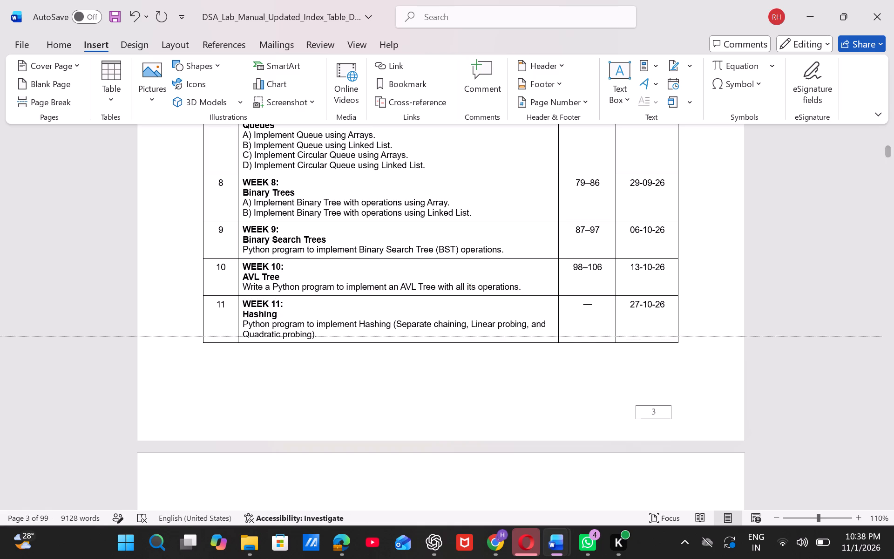
pyautogui.moveTo(311, 334); pyautogui.dragTo(300, 342)
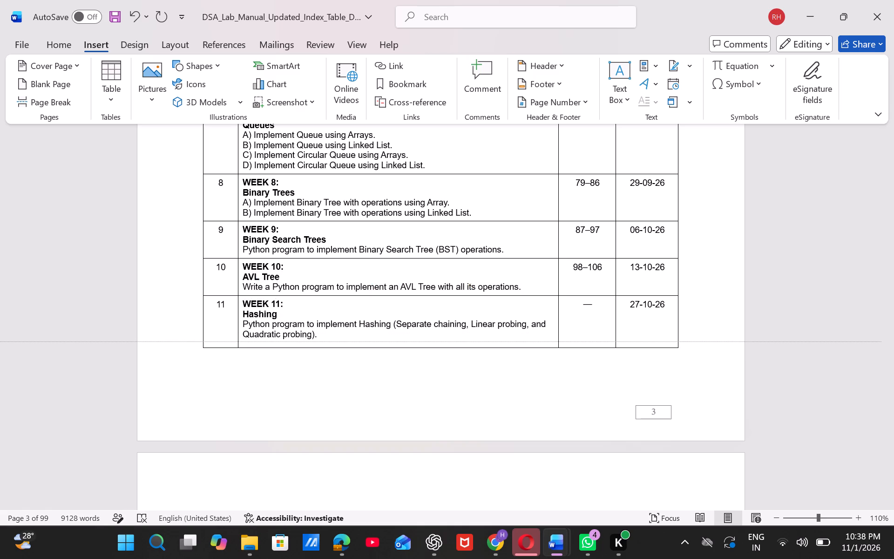
pyautogui.moveTo(300, 342); pyautogui.dragTo(298, 344)
pyautogui.click(302, 362)
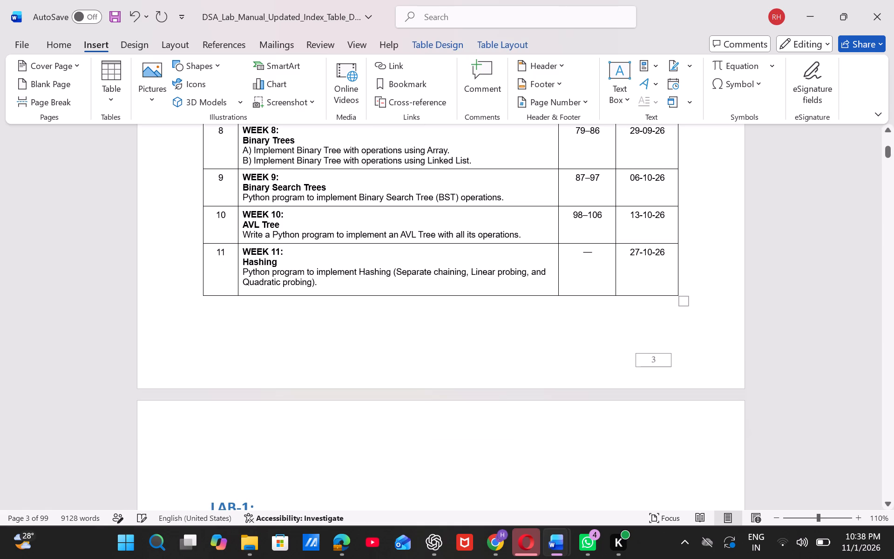
pyautogui.moveTo(319, 284); pyautogui.dragTo(253, 273)
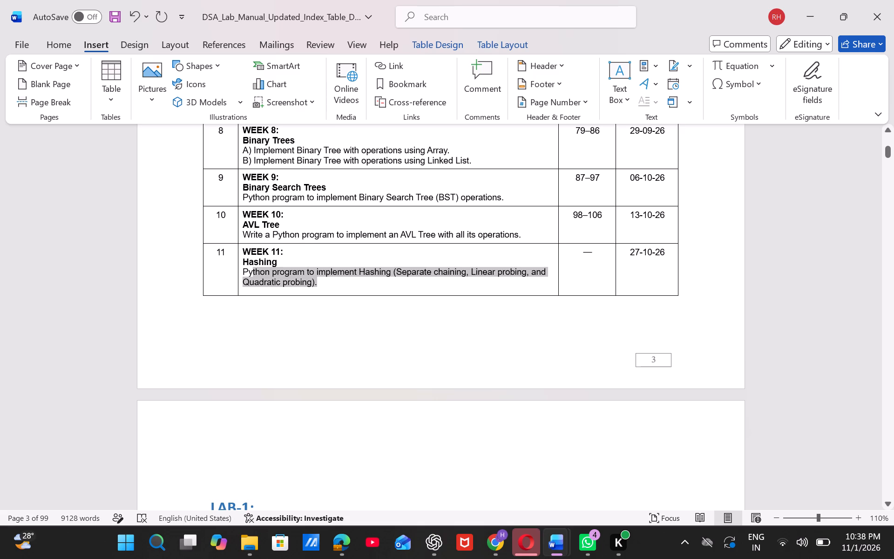
pyautogui.moveTo(253, 273); pyautogui.dragTo(245, 274)
pyautogui.moveTo(245, 274); pyautogui.dragTo(244, 275)
pyautogui.hotkey('ctrl', 'c')
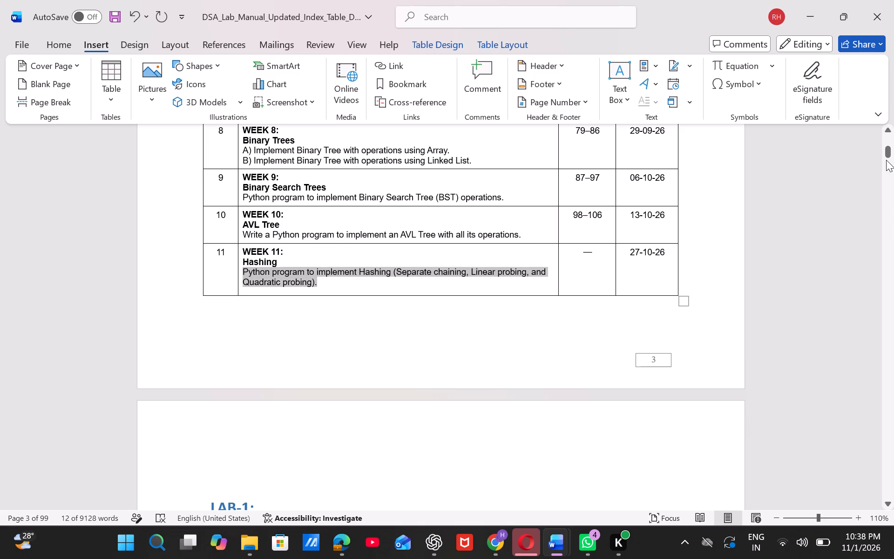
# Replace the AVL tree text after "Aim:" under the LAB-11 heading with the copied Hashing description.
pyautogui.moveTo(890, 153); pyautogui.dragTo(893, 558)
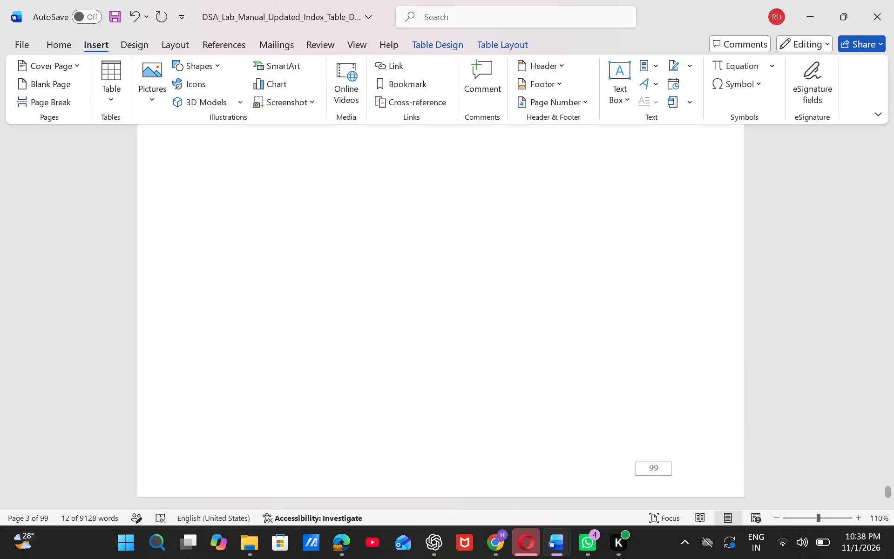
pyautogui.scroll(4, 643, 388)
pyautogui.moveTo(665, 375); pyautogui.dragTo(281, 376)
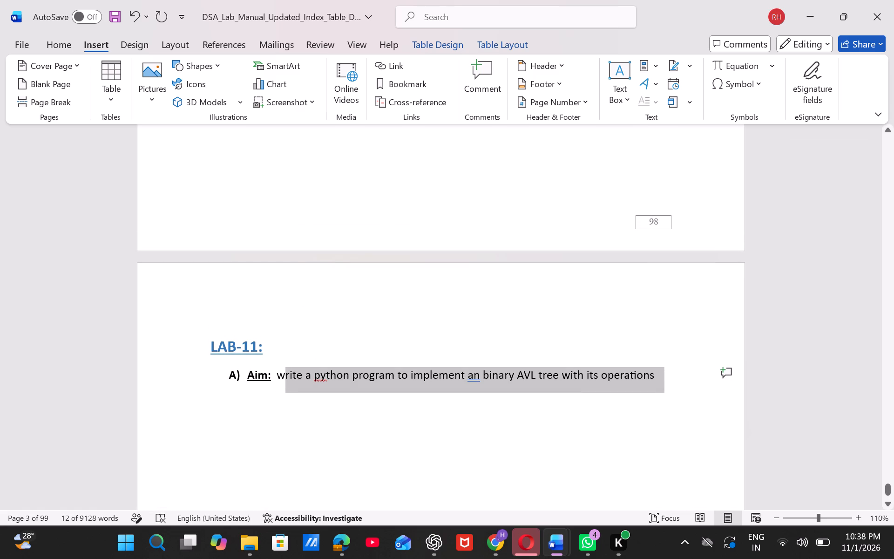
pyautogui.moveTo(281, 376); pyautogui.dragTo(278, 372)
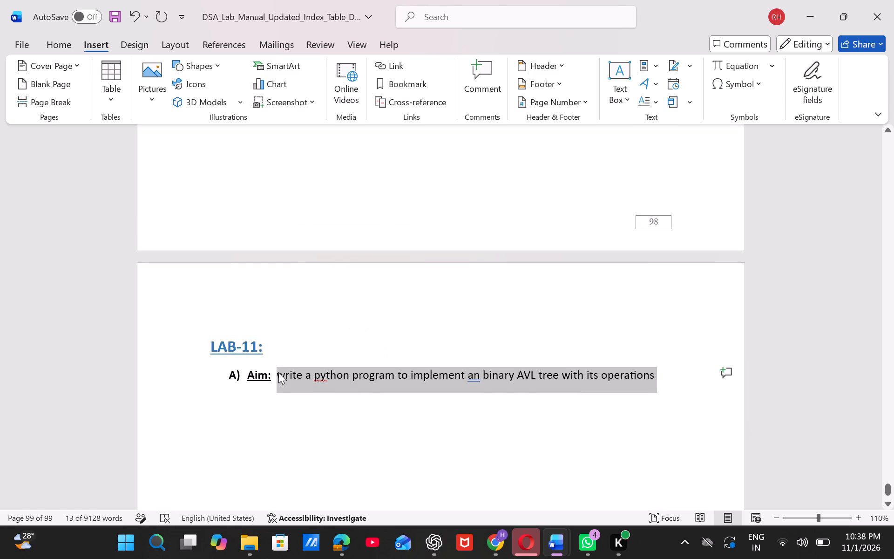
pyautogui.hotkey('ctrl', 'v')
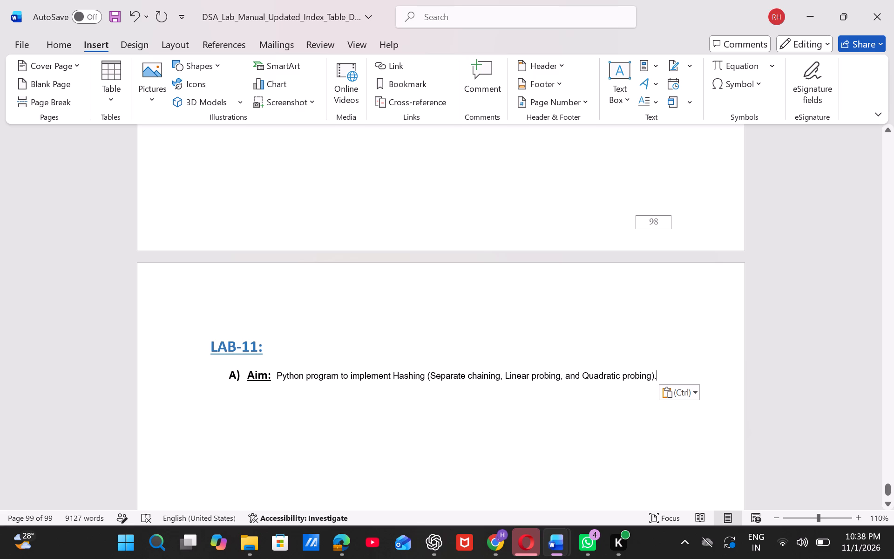
# Examine the manual's last pages as a multi-page overview, checking the layout from LAB-9's output to LAB-11.
pyautogui.scroll(7, 614, 353)
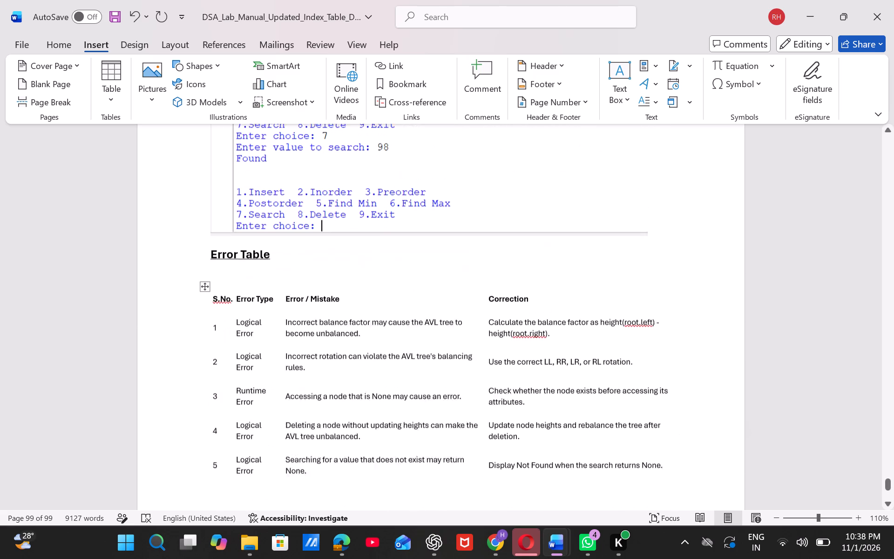
pyautogui.hscroll(1, 614, 353)
pyautogui.hscroll(-1, 614, 353)
pyautogui.hscroll(1, 614, 353)
pyautogui.hscroll(-1, 614, 353)
pyautogui.keyDown('ctrl'); pyautogui.scroll(-4, 614, 353); pyautogui.keyUp('ctrl')
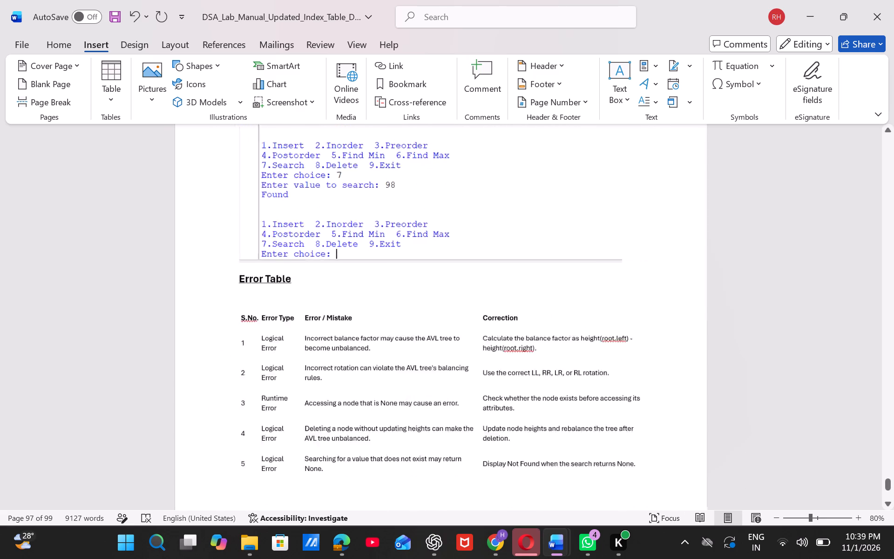
pyautogui.keyDown('ctrl'); pyautogui.scroll(-5, 614, 353); pyautogui.keyUp('ctrl')
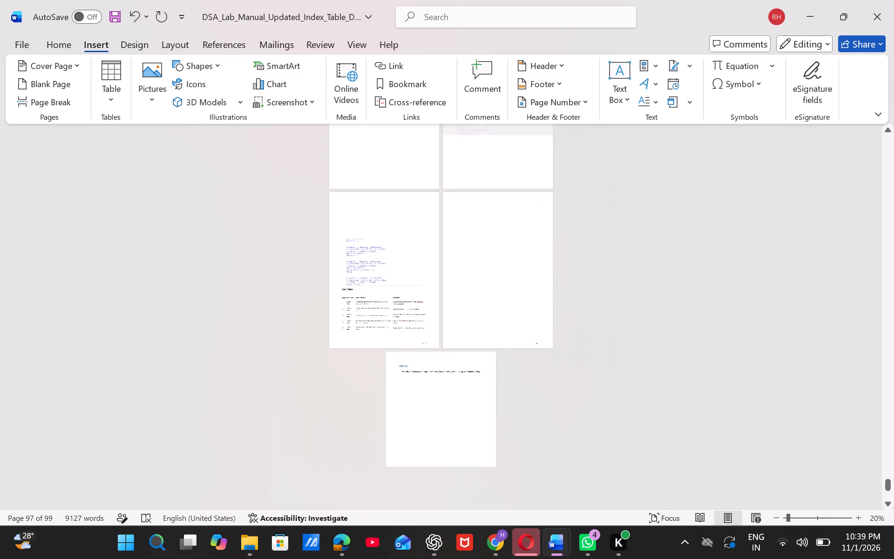
pyautogui.scroll(1, 522, 280)
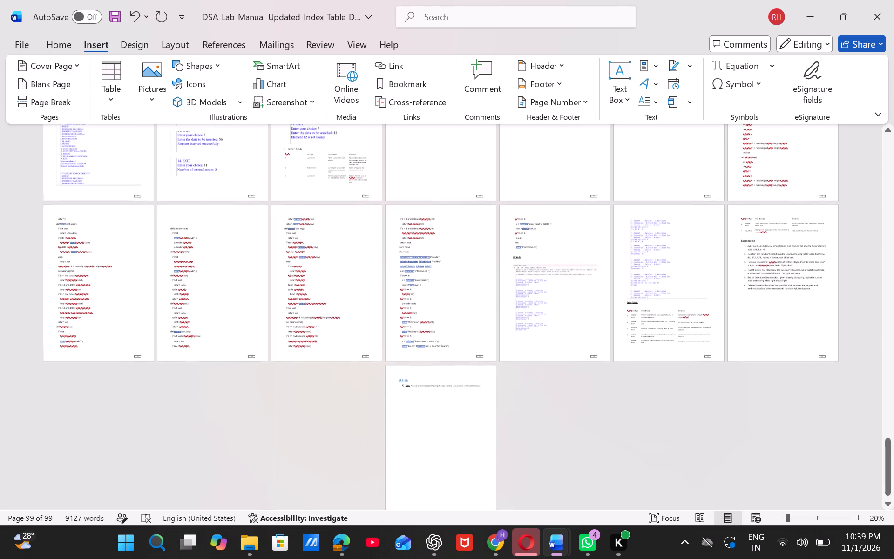
pyautogui.scroll(6, 522, 280)
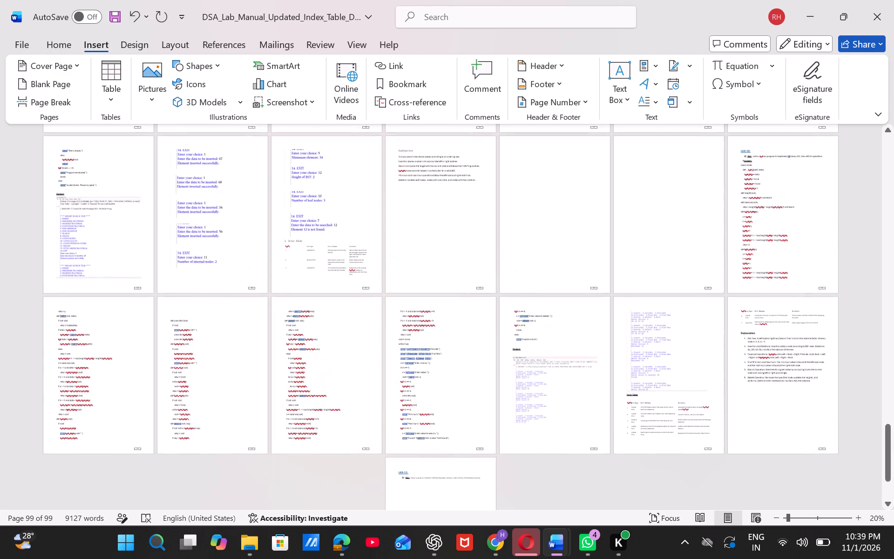
pyautogui.scroll(1, 522, 280)
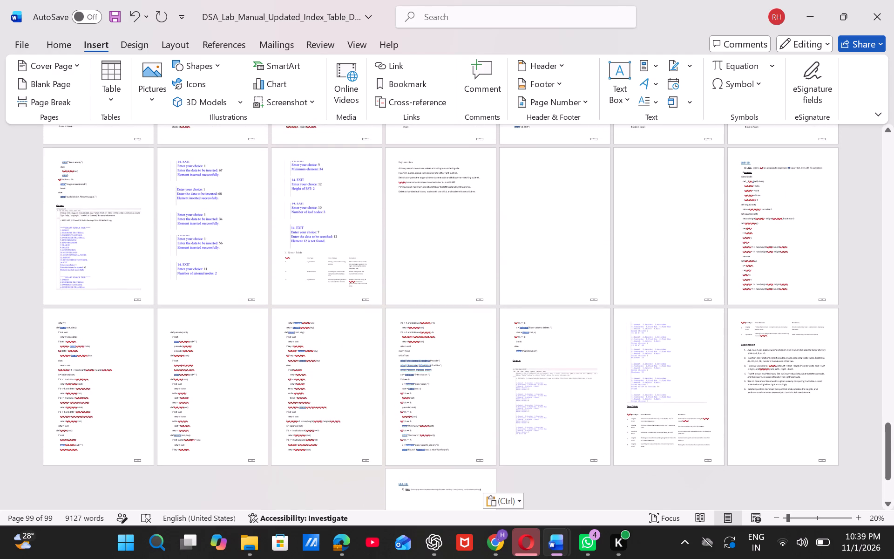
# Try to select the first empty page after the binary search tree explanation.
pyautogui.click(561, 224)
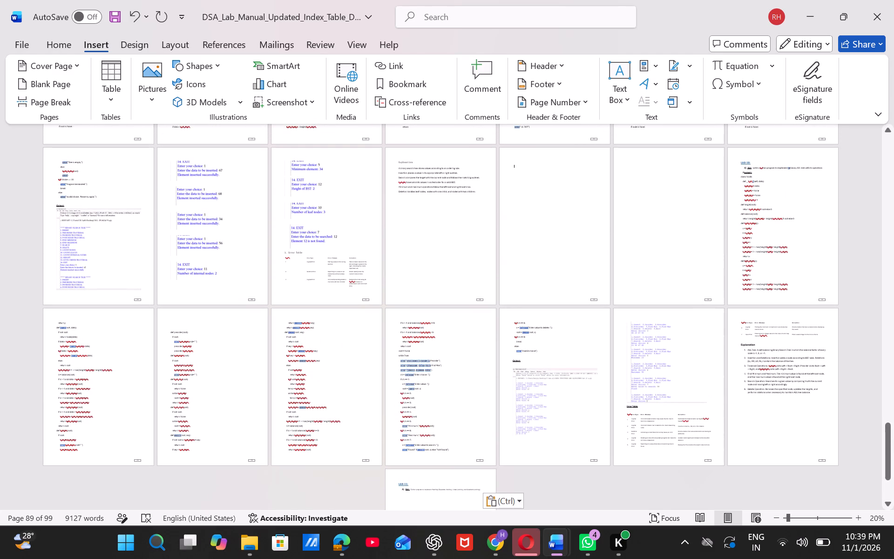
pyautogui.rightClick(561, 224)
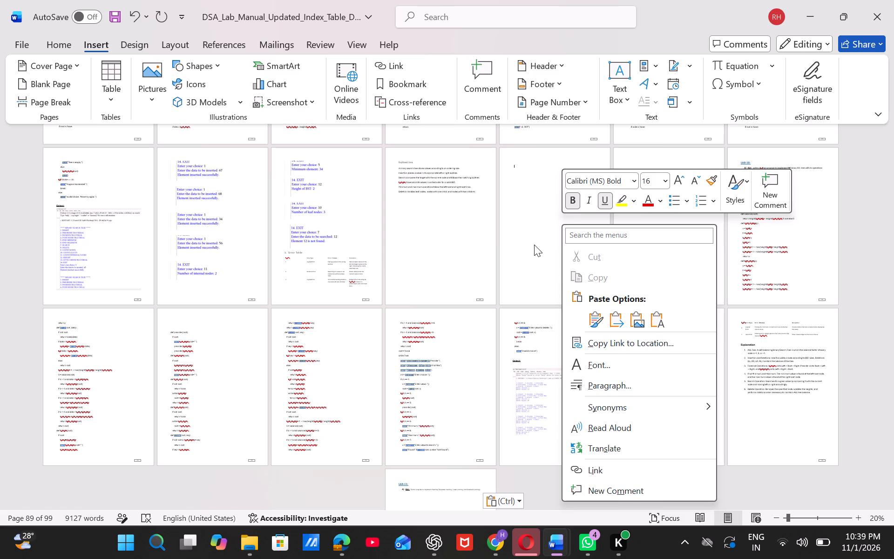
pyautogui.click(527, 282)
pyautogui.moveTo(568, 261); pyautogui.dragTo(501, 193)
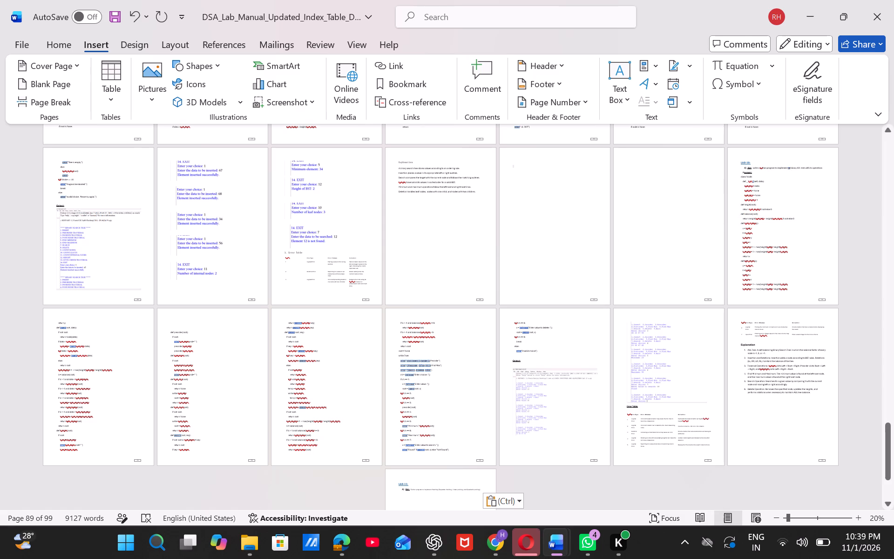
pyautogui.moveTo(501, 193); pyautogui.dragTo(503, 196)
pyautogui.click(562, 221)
# Inspect the pages between the binary search tree explanation and LAB-10 up close, placing the cursor on the empty one.
pyautogui.hscroll(1, 552, 273)
pyautogui.hscroll(-1, 552, 273)
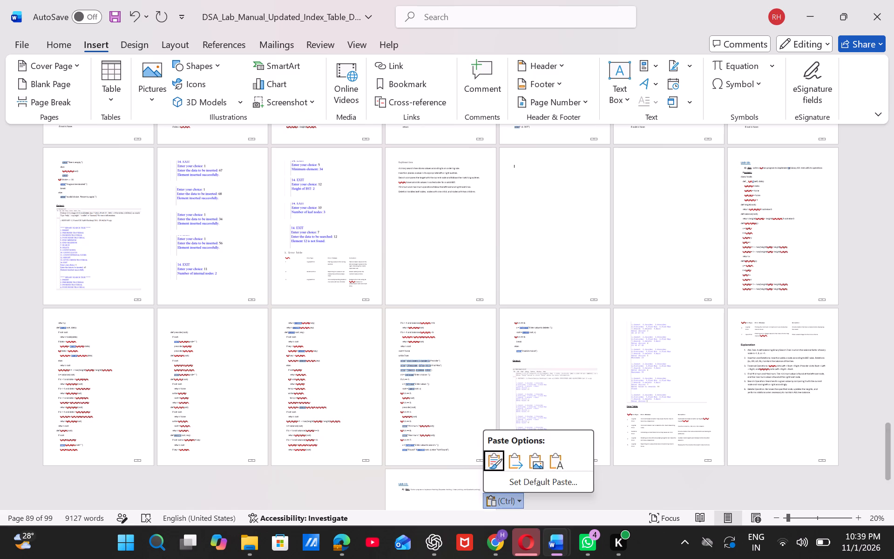
pyautogui.scroll(-7, 587, 385)
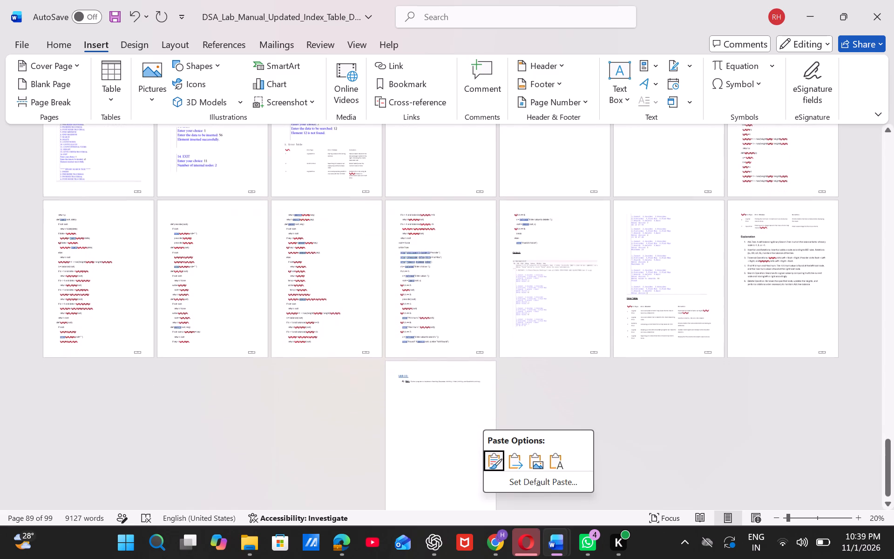
pyautogui.scroll(-4, 587, 385)
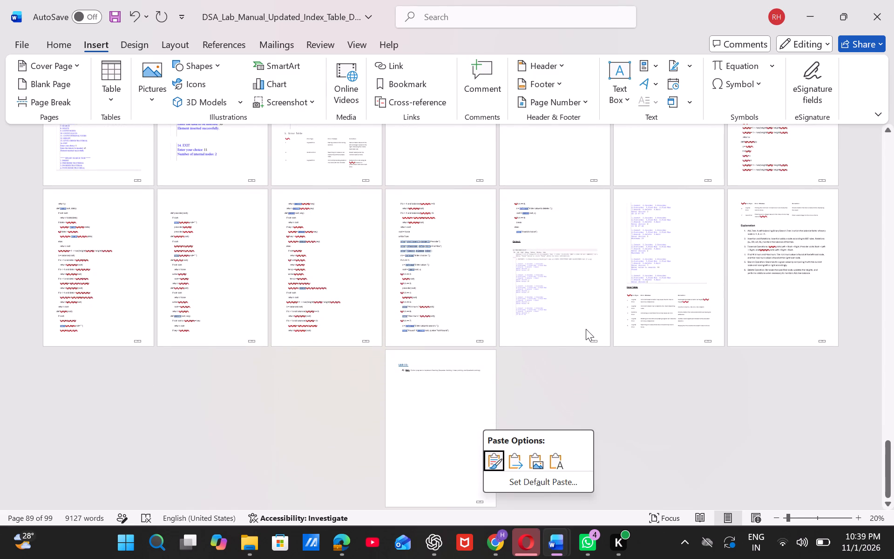
pyautogui.keyDown('ctrl'); pyautogui.scroll(5, 586, 329); pyautogui.keyUp('ctrl')
pyautogui.scroll(-4, 586, 329)
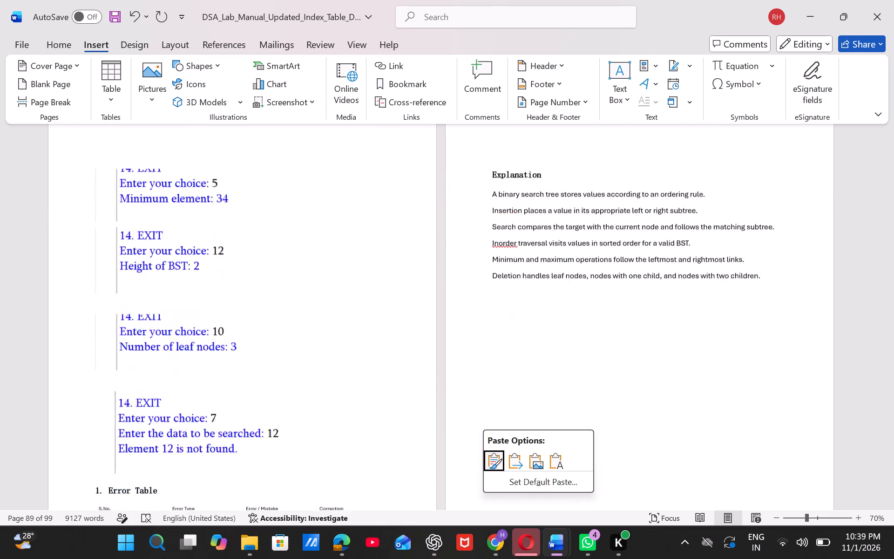
pyautogui.scroll(-8, 586, 329)
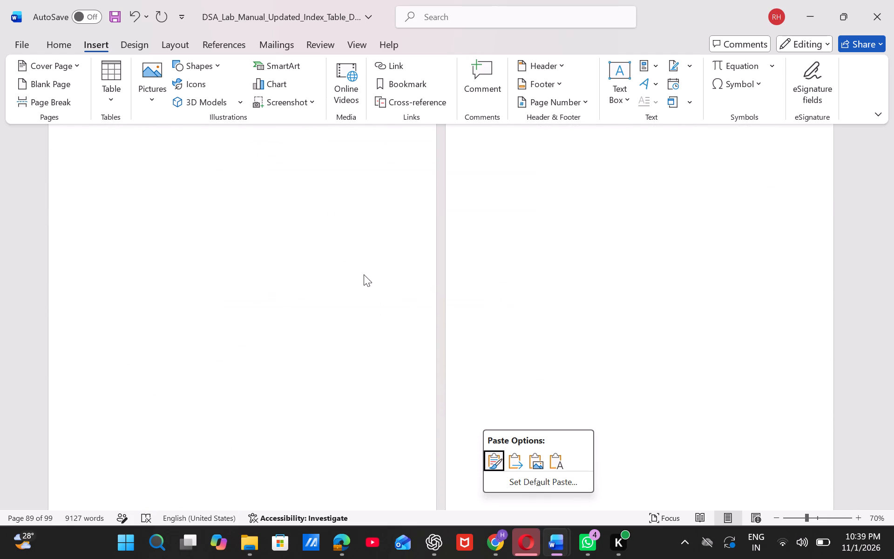
pyautogui.click(358, 274)
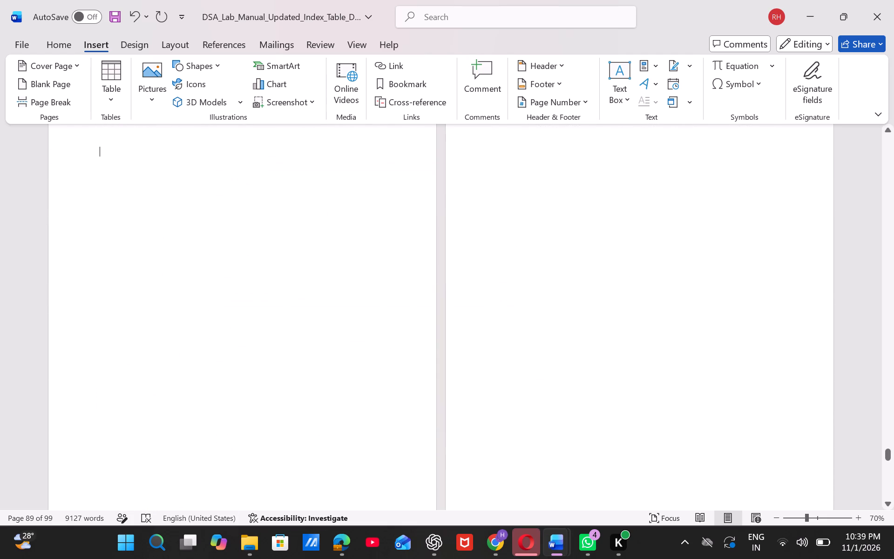
pyautogui.click(358, 274)
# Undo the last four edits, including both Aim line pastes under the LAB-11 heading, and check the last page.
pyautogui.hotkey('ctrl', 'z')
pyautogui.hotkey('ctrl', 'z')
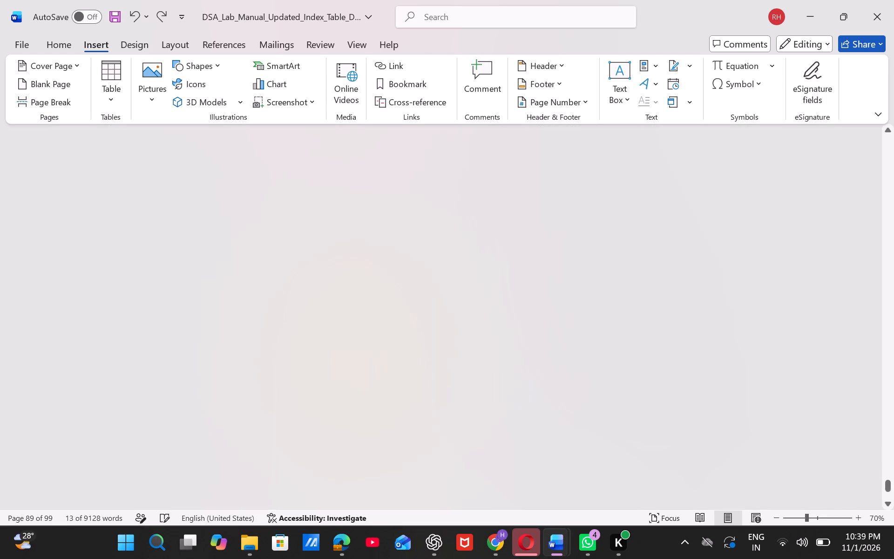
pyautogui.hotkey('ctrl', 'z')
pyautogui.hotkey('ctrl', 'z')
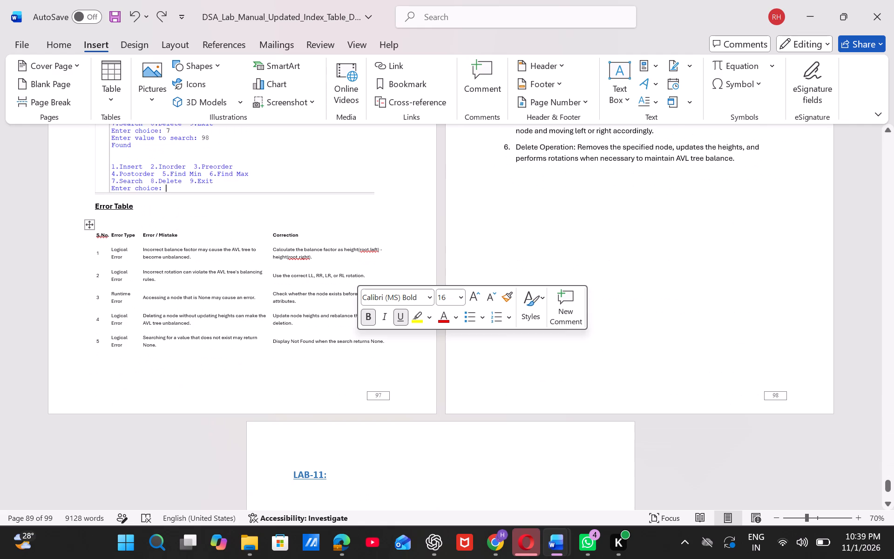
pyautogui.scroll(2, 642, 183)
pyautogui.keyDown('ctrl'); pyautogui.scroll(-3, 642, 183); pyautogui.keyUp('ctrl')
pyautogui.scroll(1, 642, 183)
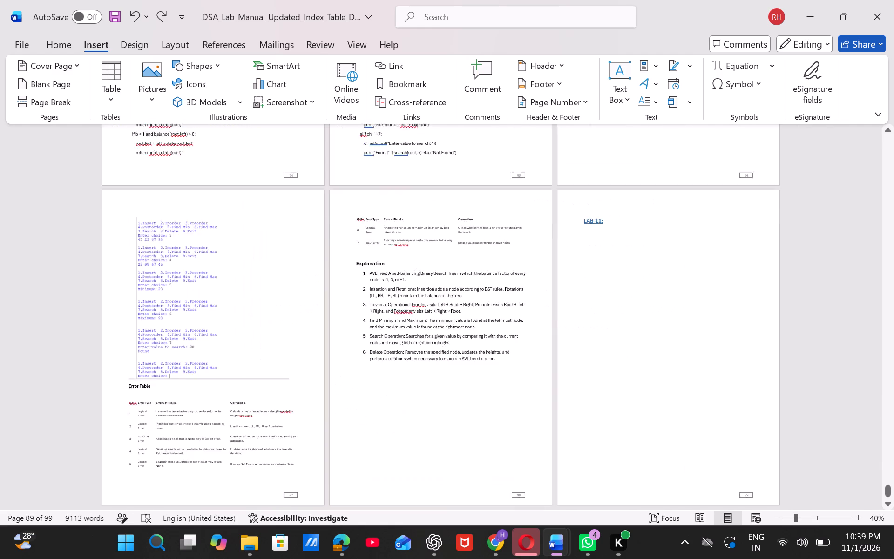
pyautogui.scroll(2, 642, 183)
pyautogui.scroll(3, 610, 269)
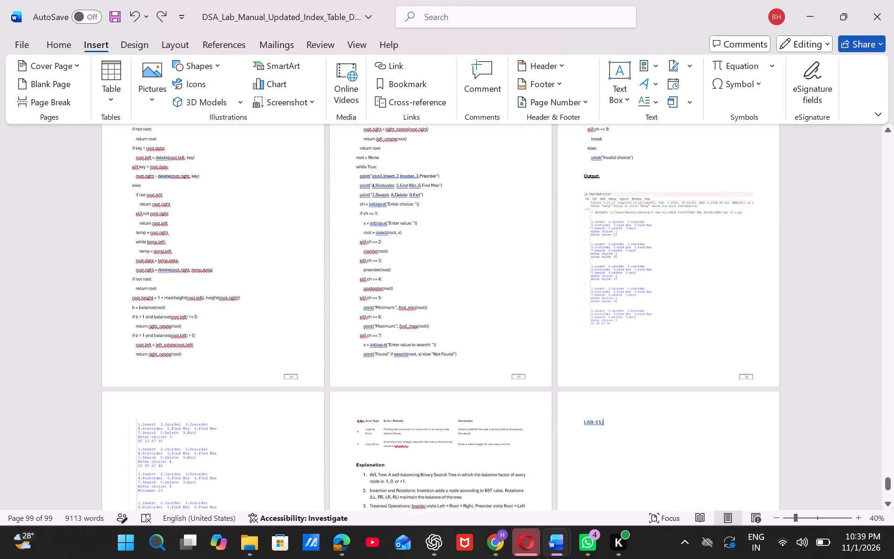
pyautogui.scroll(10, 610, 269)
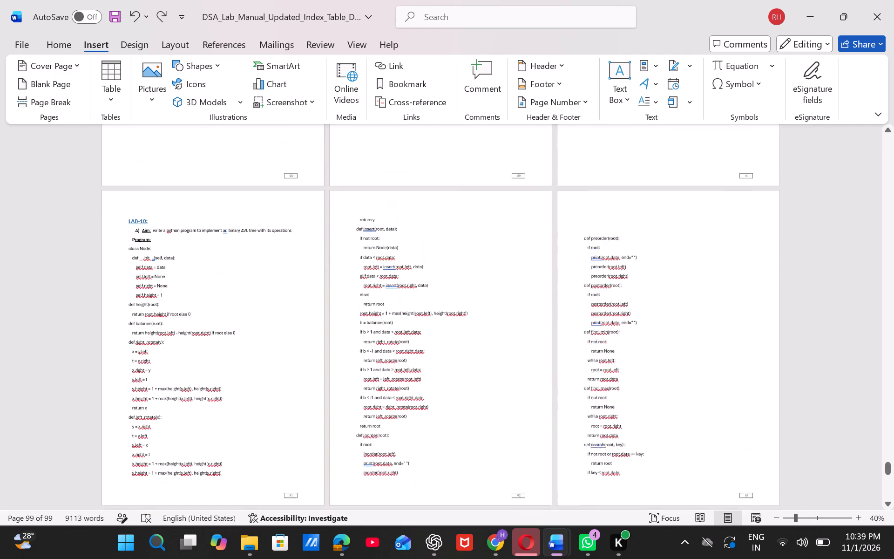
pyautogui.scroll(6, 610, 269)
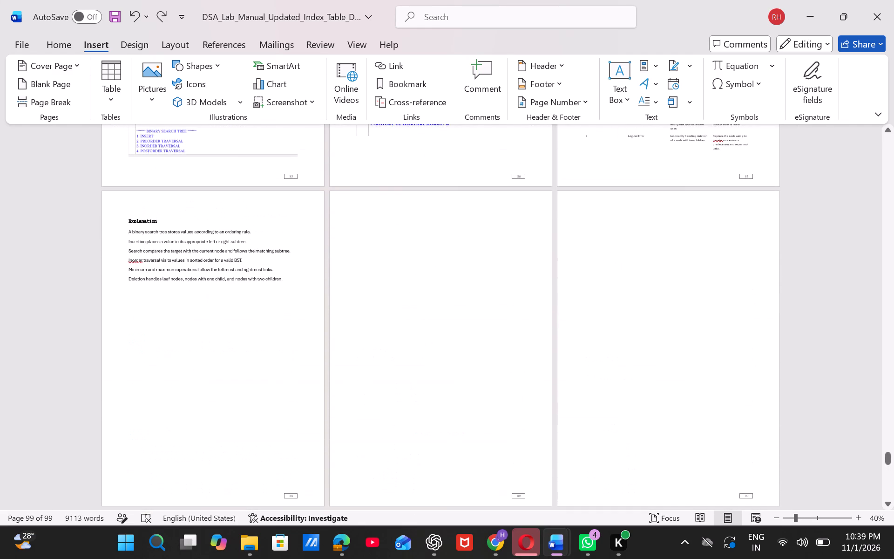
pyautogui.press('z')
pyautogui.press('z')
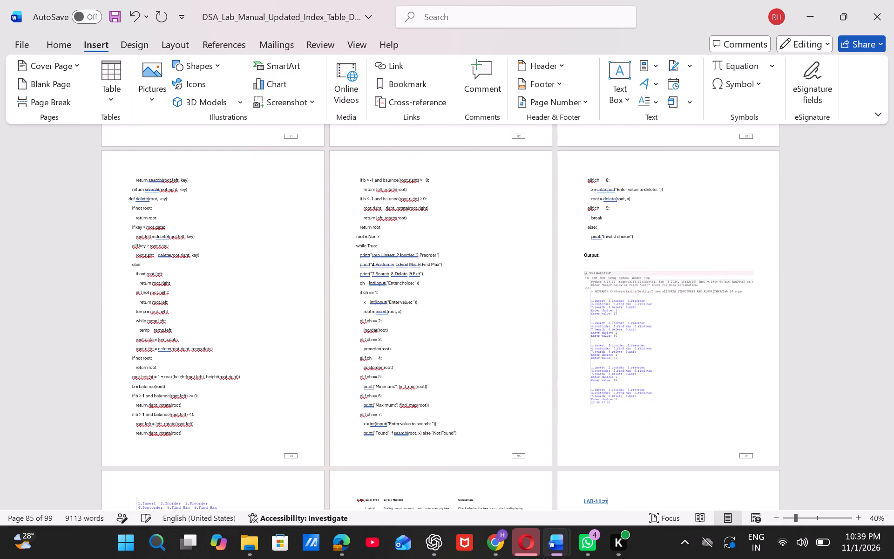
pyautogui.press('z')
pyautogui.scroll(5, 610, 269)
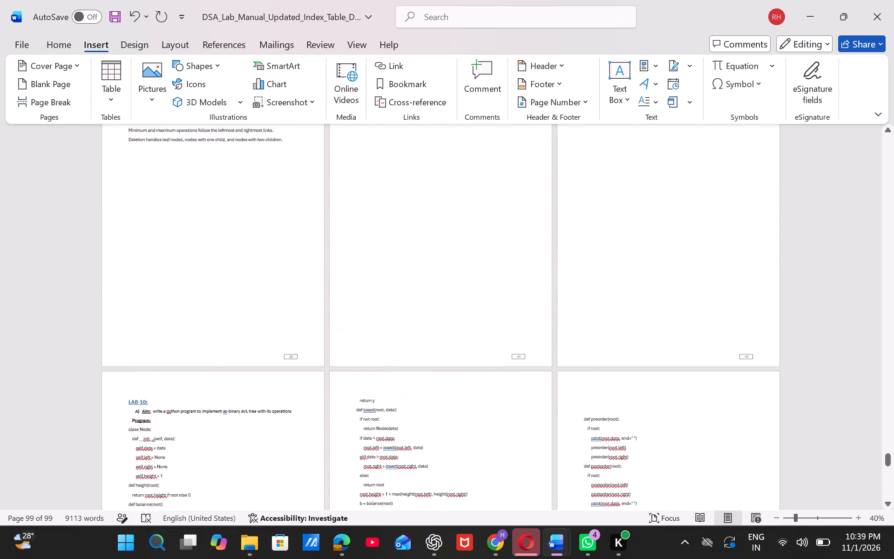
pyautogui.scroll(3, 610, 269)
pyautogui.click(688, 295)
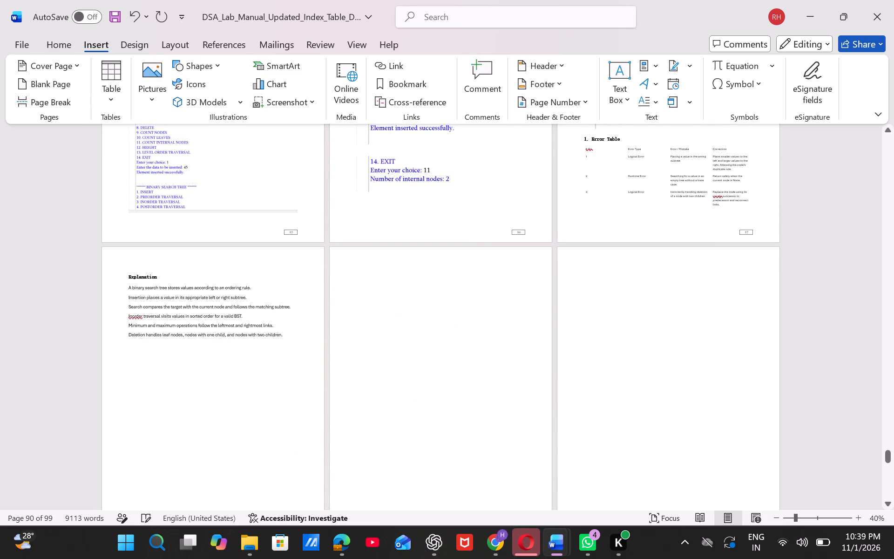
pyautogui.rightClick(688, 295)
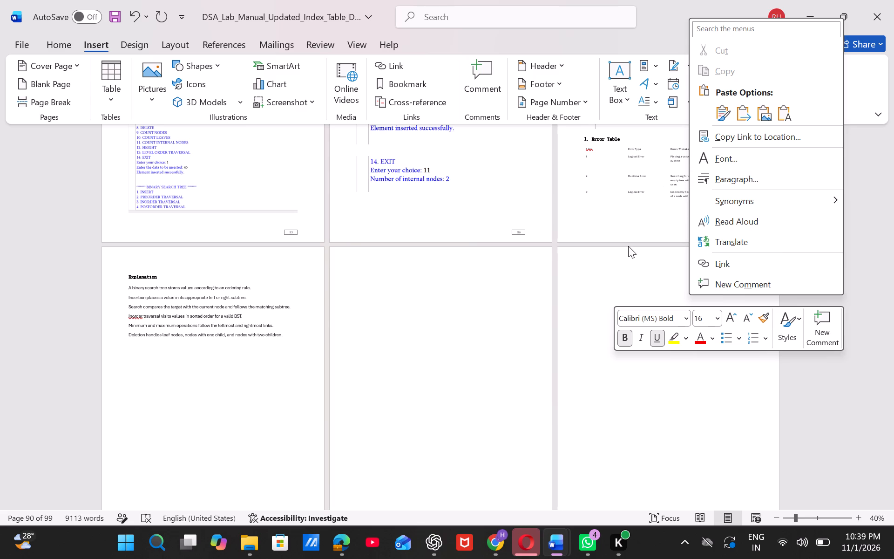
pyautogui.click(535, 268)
# Undo the stray letters "zzz", the LAB-11 heading and the last page that holds it.
pyautogui.scroll(-1, 615, 283)
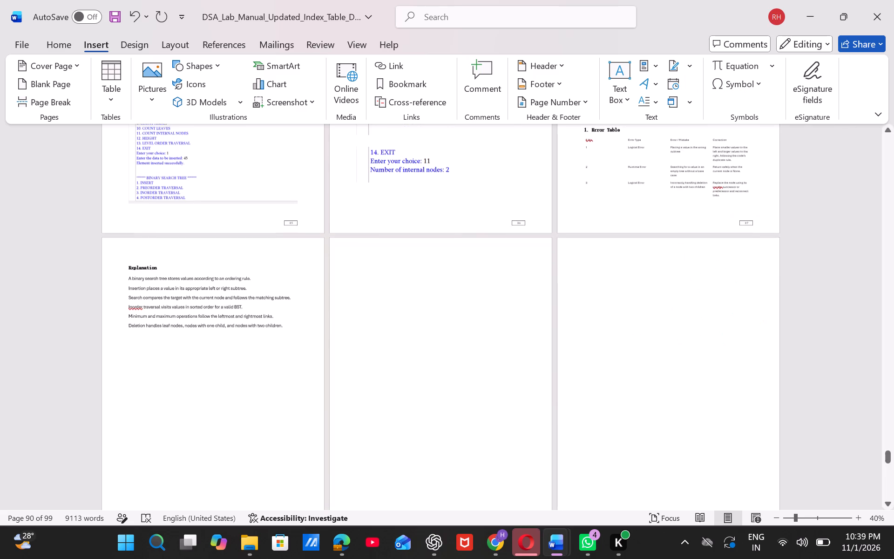
pyautogui.scroll(-15, 615, 283)
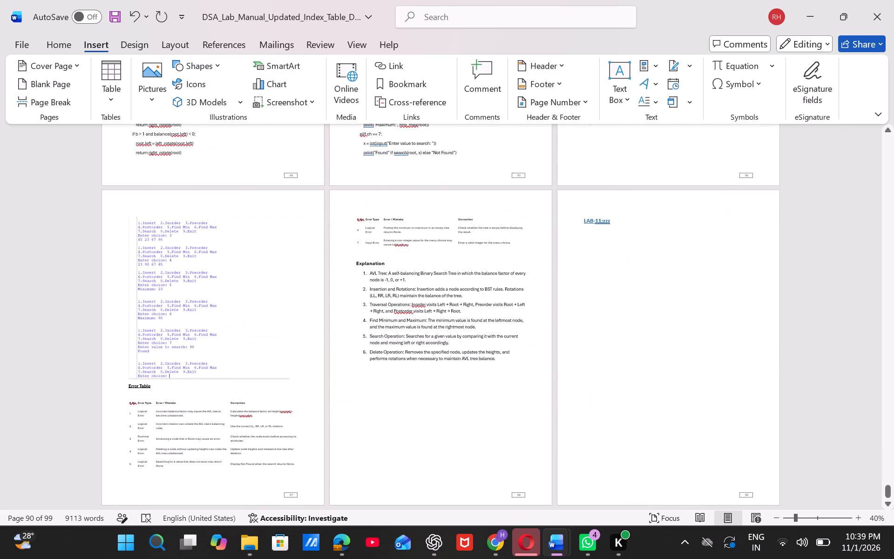
pyautogui.hotkey('ctrl', 'z')
pyautogui.hotkey('ctrl', 'z')
pyautogui.hotkey('ctrl', 'z')
pyautogui.hotkey('ctrl', 'z')
pyautogui.hotkey('ctrl', 'z')
pyautogui.hotkey('ctrl', 'z')
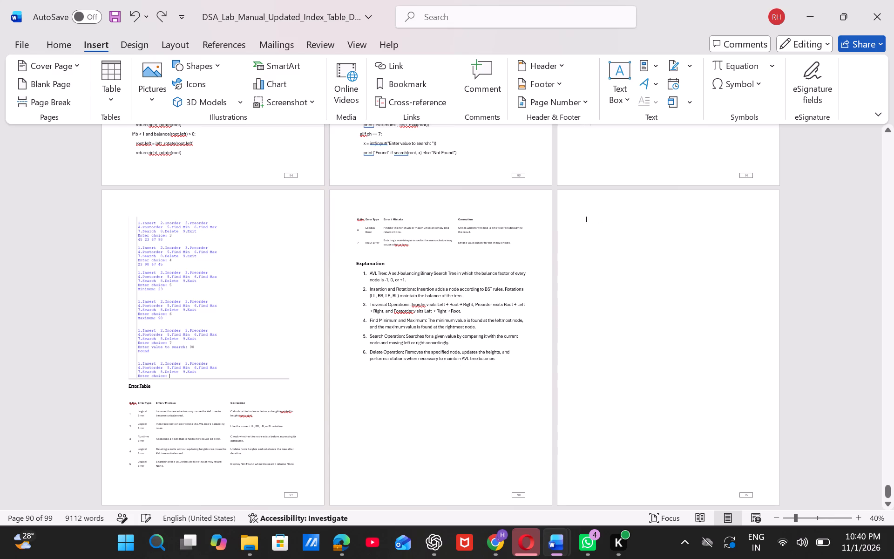
pyautogui.hotkey('ctrl', 'z')
# Undo four more edits, including the empty pages between the binary search tree explanation and LAB-10.
pyautogui.scroll(4, 615, 283)
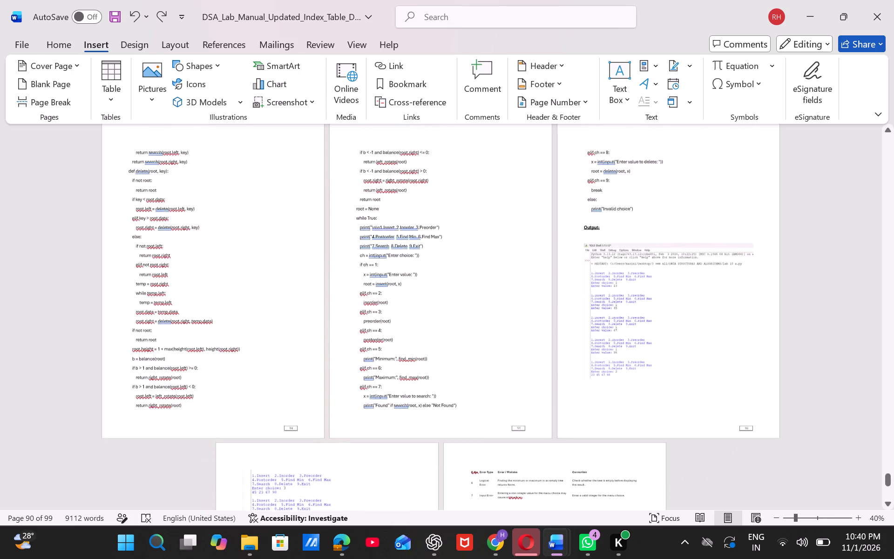
pyautogui.scroll(10, 615, 283)
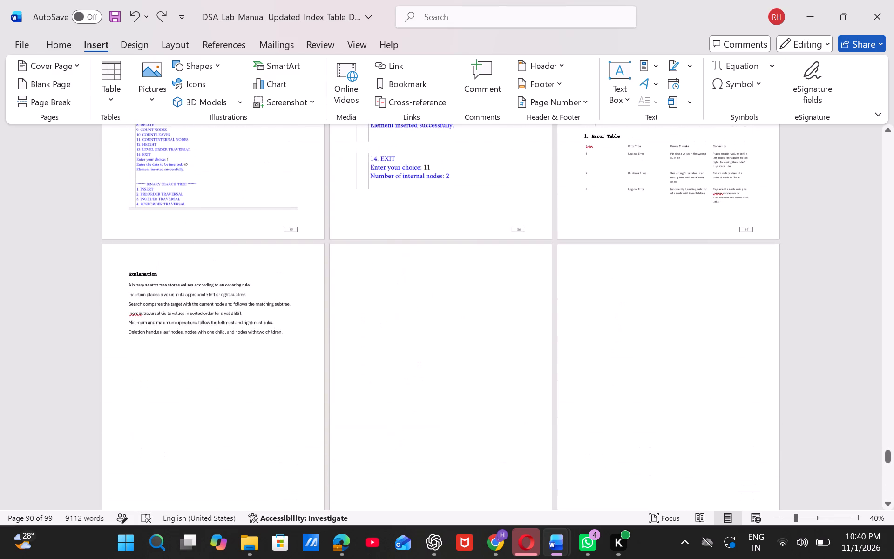
pyautogui.hotkey('ctrl', 'z')
pyautogui.hotkey('ctrl', 'z')
pyautogui.hotkey('ctrl', 'z')
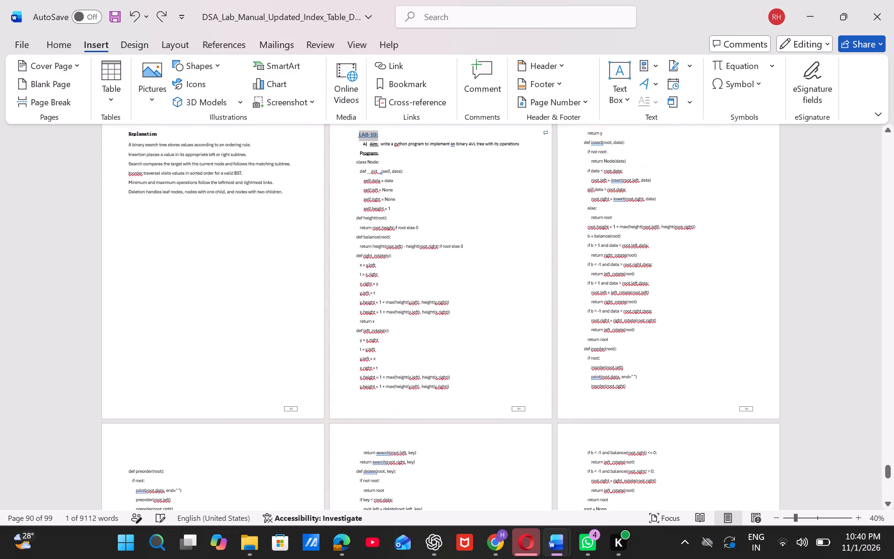
pyautogui.hotkey('ctrl', 'z')
# Examine the manual from the index pages to the end of LAB-10 and back to the cover, checking the page layout.
pyautogui.scroll(5, 615, 283)
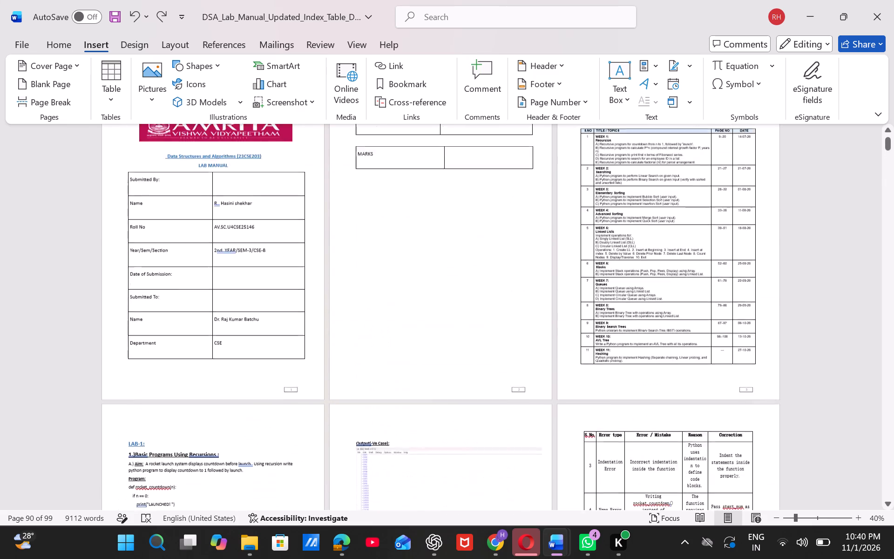
pyautogui.scroll(2, 615, 283)
pyautogui.scroll(-13, 615, 283)
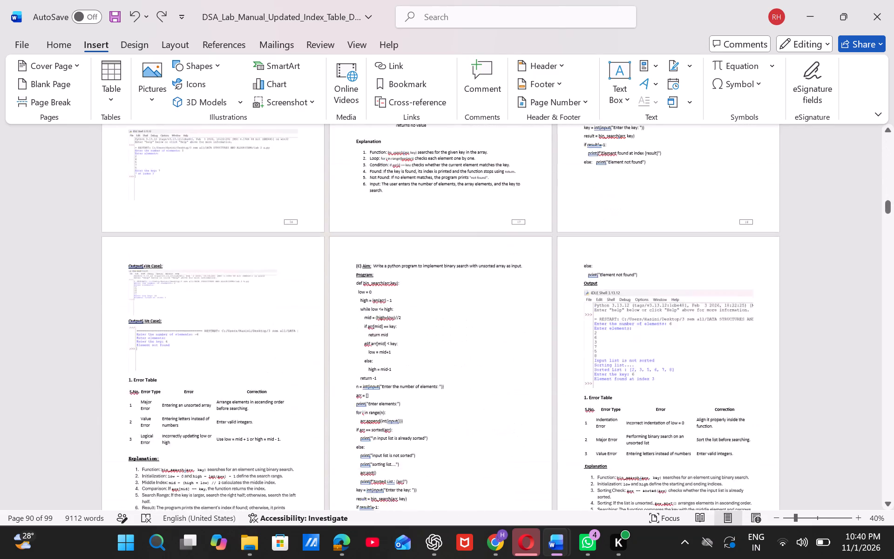
pyautogui.scroll(-20, 615, 283)
pyautogui.scroll(-2, 615, 283)
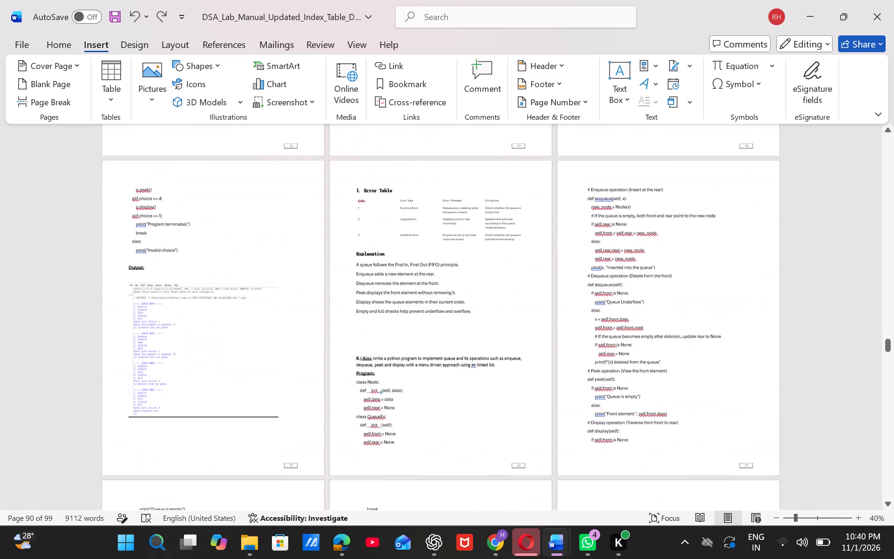
pyautogui.scroll(-16, 610, 254)
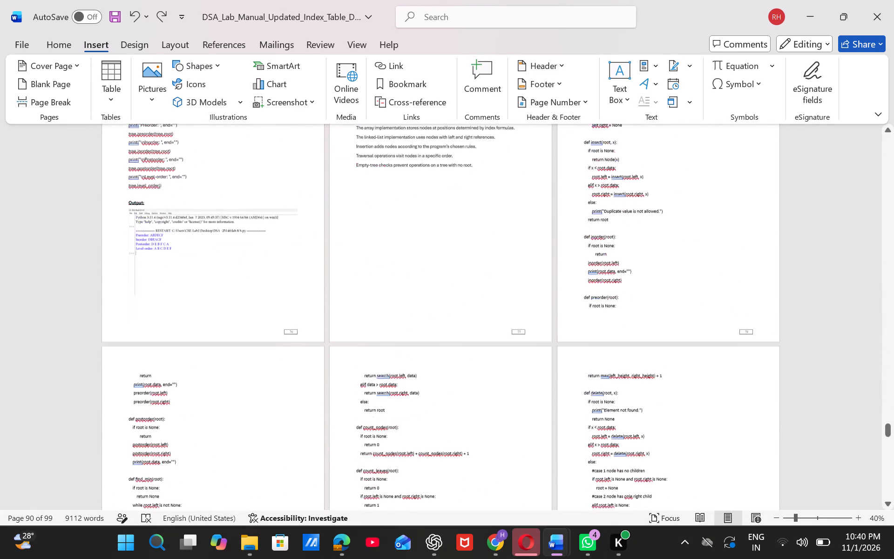
pyautogui.scroll(-9, 610, 254)
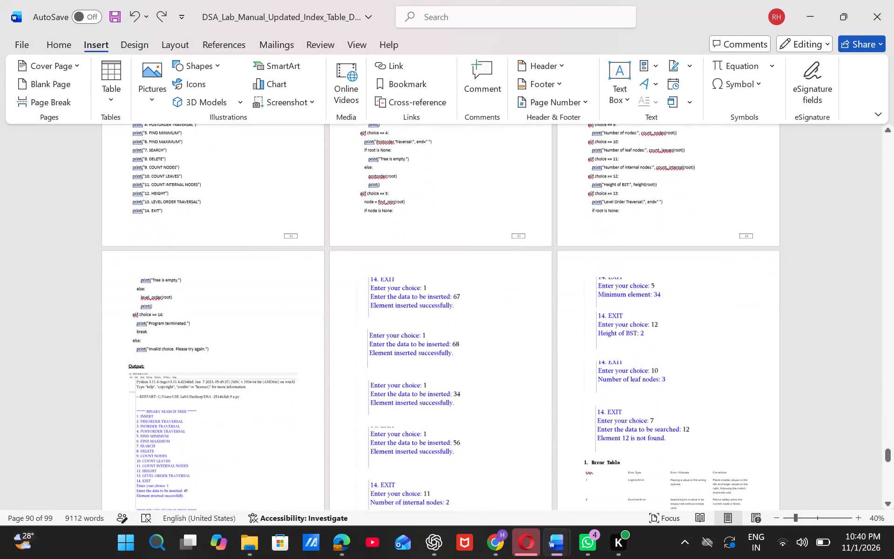
pyautogui.scroll(-10, 610, 254)
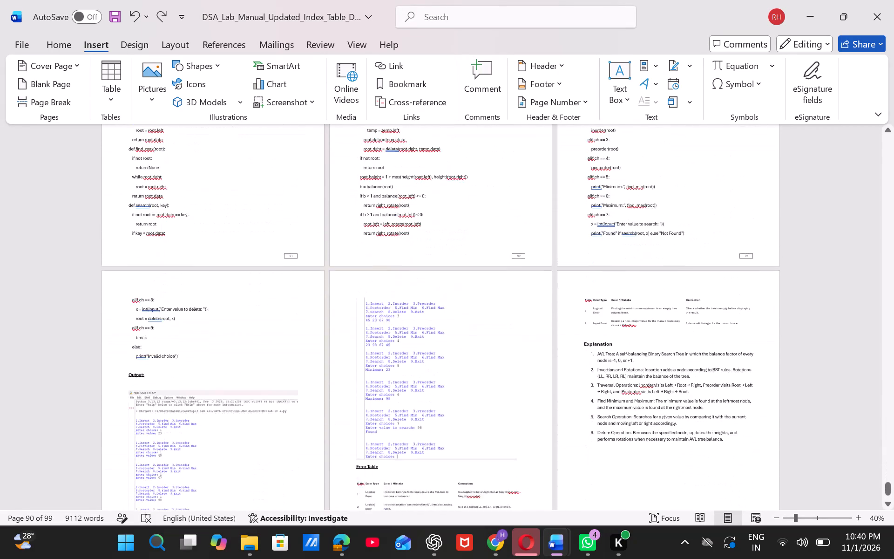
pyautogui.scroll(-10, 610, 254)
pyautogui.scroll(5, 610, 254)
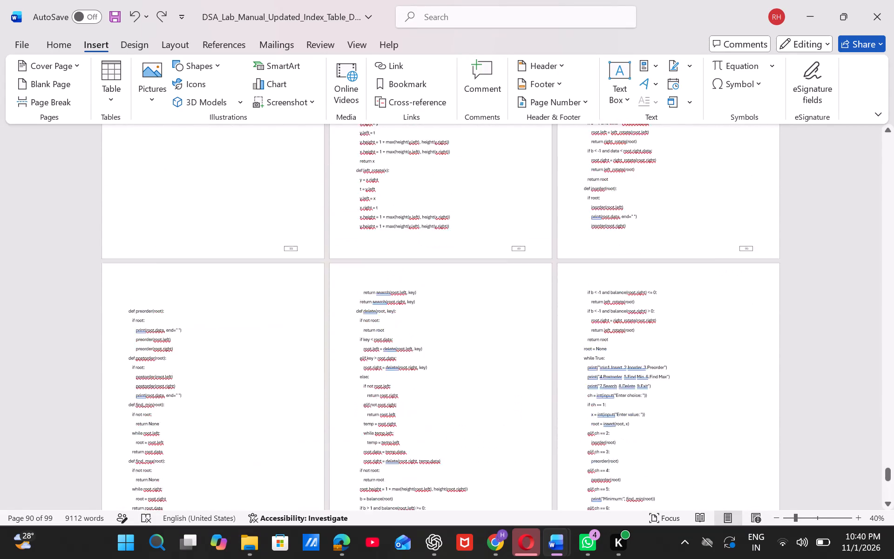
pyautogui.scroll(16, 610, 254)
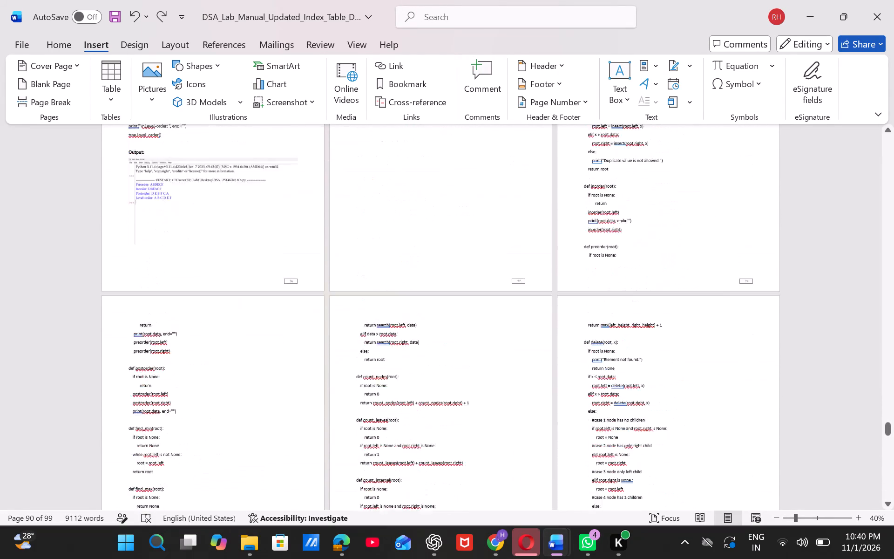
pyautogui.scroll(15, 610, 254)
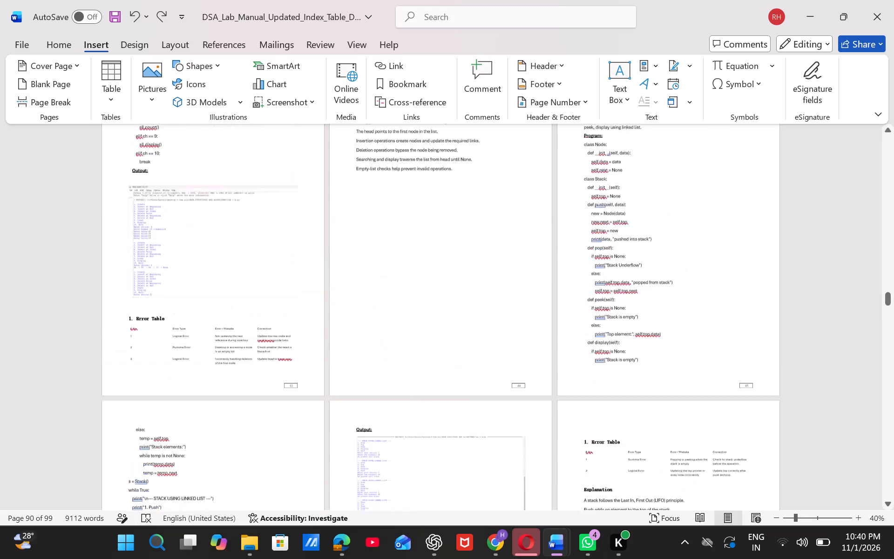
pyautogui.scroll(7, 610, 254)
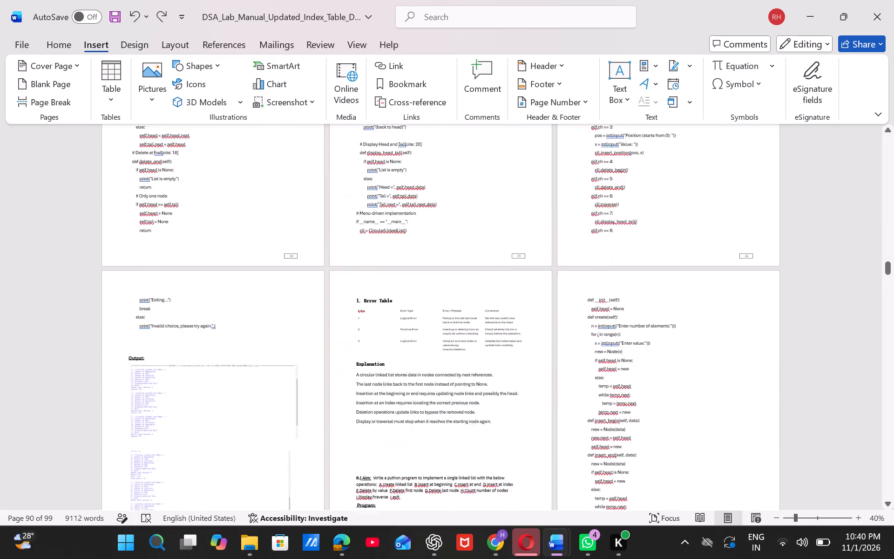
pyautogui.scroll(13, 610, 254)
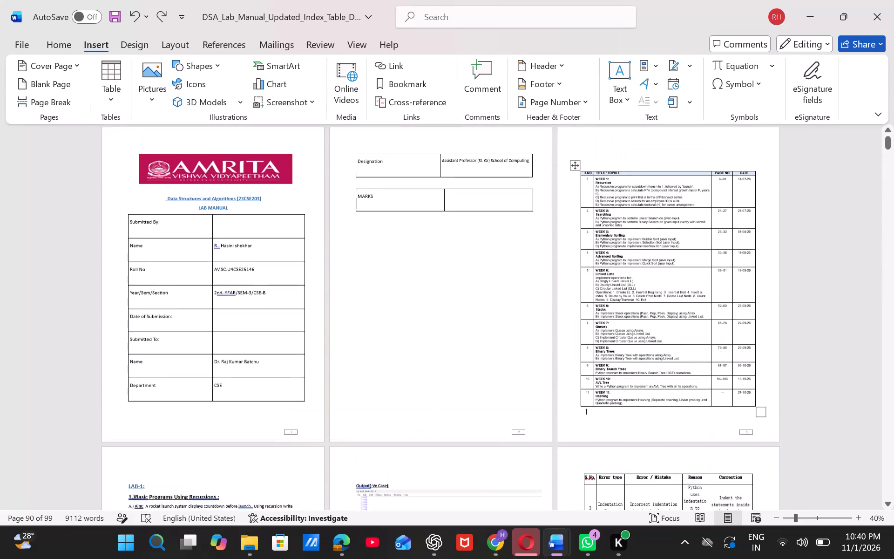
# Add blank lines at the end of the last page, below the AVL tree explanation, until a new empty page begins.
pyautogui.scroll(-2, 610, 254)
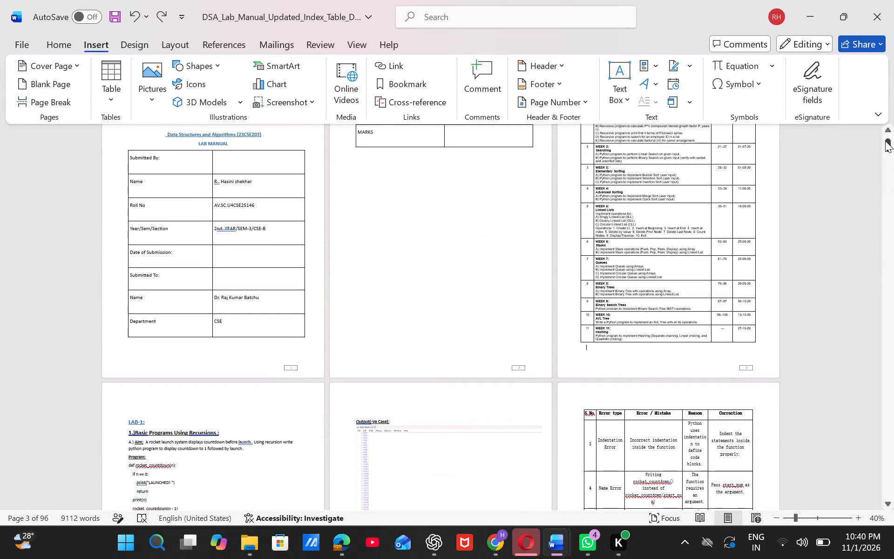
pyautogui.moveTo(888, 142); pyautogui.dragTo(893, 558)
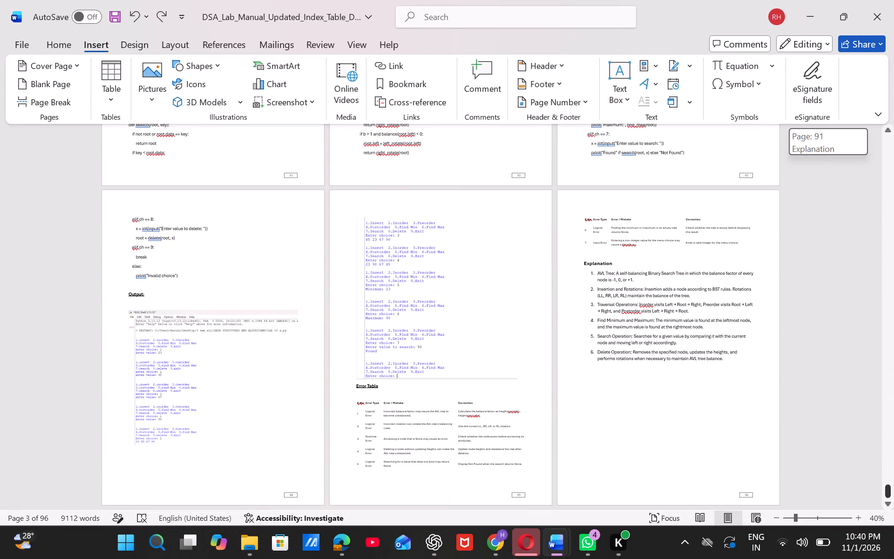
pyautogui.moveTo(893, 558); pyautogui.dragTo(892, 558)
pyautogui.click(722, 461)
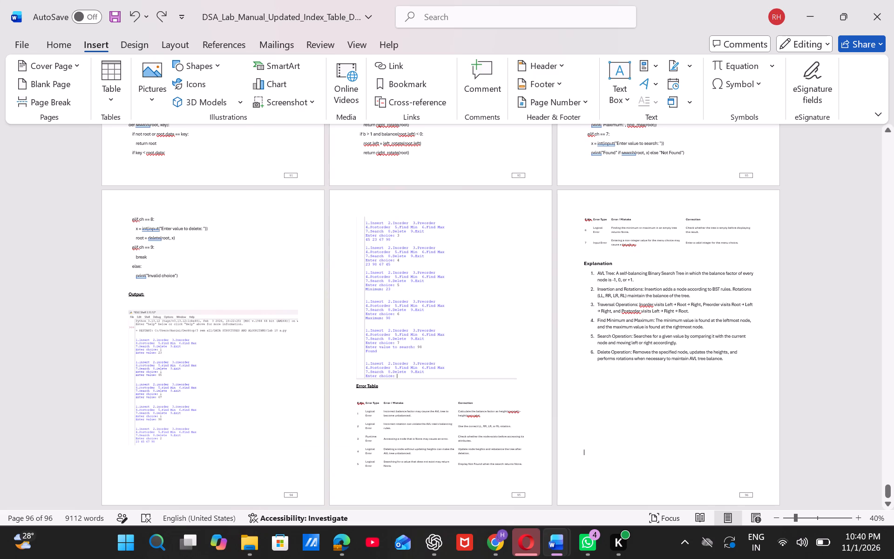
pyautogui.press('Return')
pyautogui.press('Return')
pyautogui.press('Return')
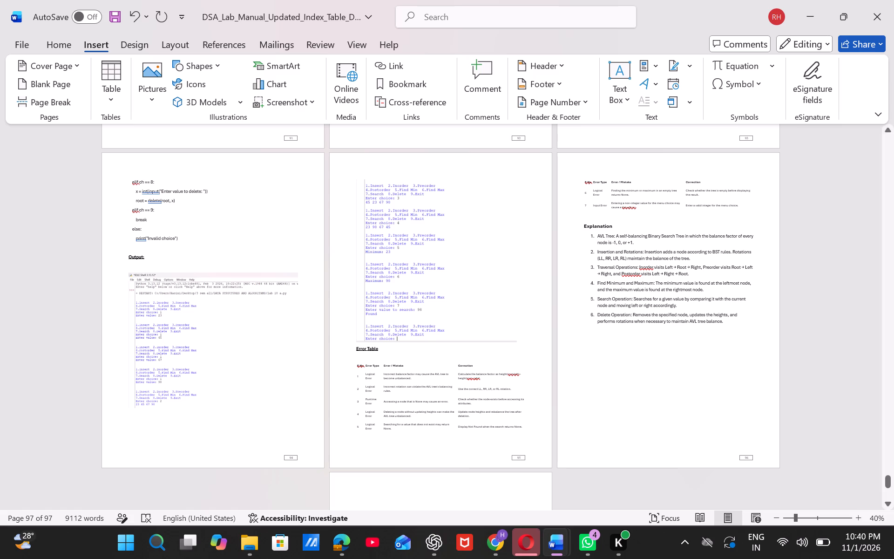
pyautogui.scroll(-4, 515, 332)
pyautogui.scroll(-5, 406, 461)
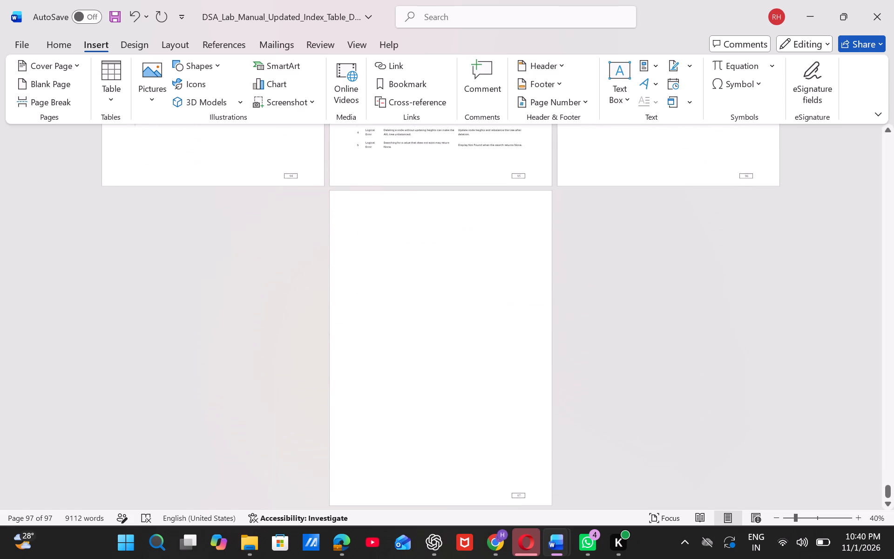
# Fill the new last page with blank lines until a second empty page follows it.
pyautogui.click(379, 462)
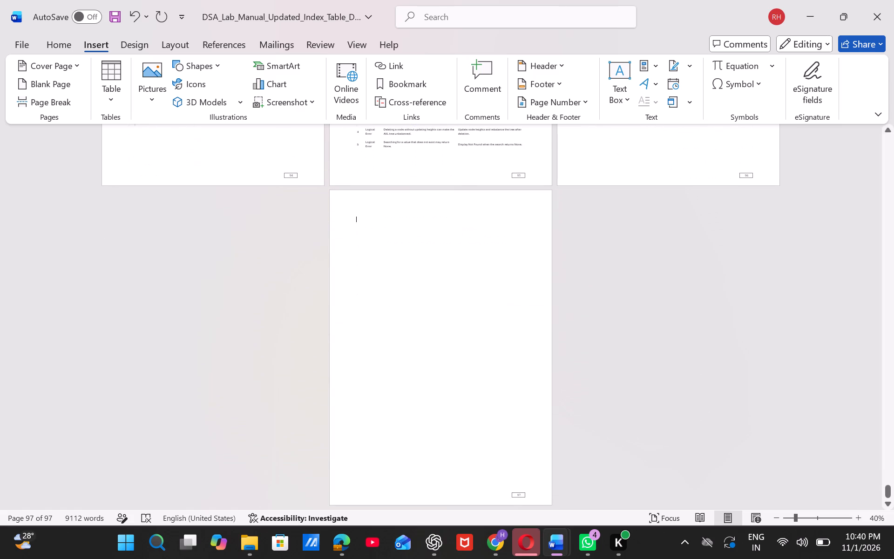
pyautogui.press('Return')
pyautogui.press('Return')
pyautogui.press('Return')
pyautogui.press('Return')
pyautogui.press('Return')
pyautogui.press('Return')
pyautogui.press('Return')
pyautogui.press('Return')
pyautogui.press('Return')
pyautogui.press('Return')
pyautogui.press('Return')
pyautogui.press('Return')
pyautogui.press('Return')
pyautogui.press('Return')
pyautogui.press('Return')
pyautogui.press('Return')
pyautogui.press('Return')
pyautogui.press('Return')
pyautogui.press('Return')
pyautogui.press('Return')
pyautogui.press('Return')
pyautogui.press('Return')
pyautogui.press('Return')
pyautogui.press('Return')
pyautogui.press('Return')
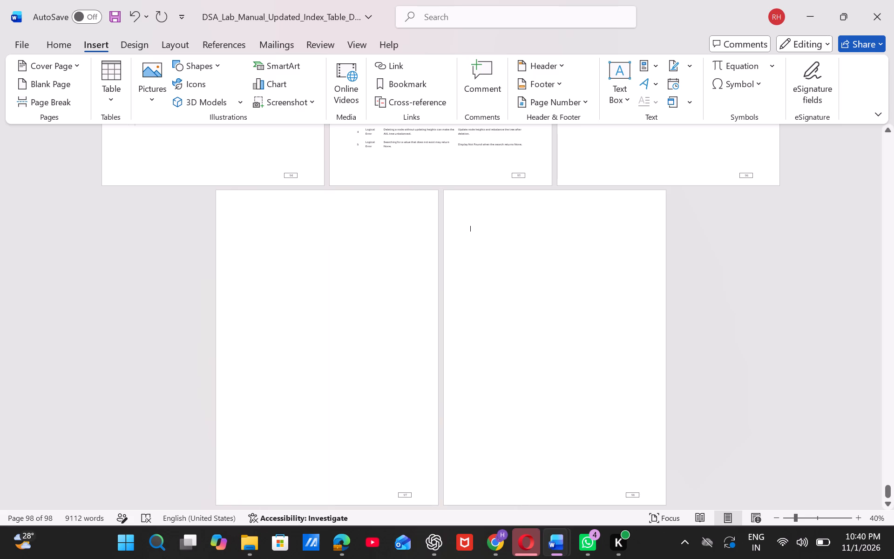
# Copy the LAB-10 heading to the top of the first empty page after the AVL tree explanation.
pyautogui.click(291, 231)
pyautogui.scroll(3, 562, 196)
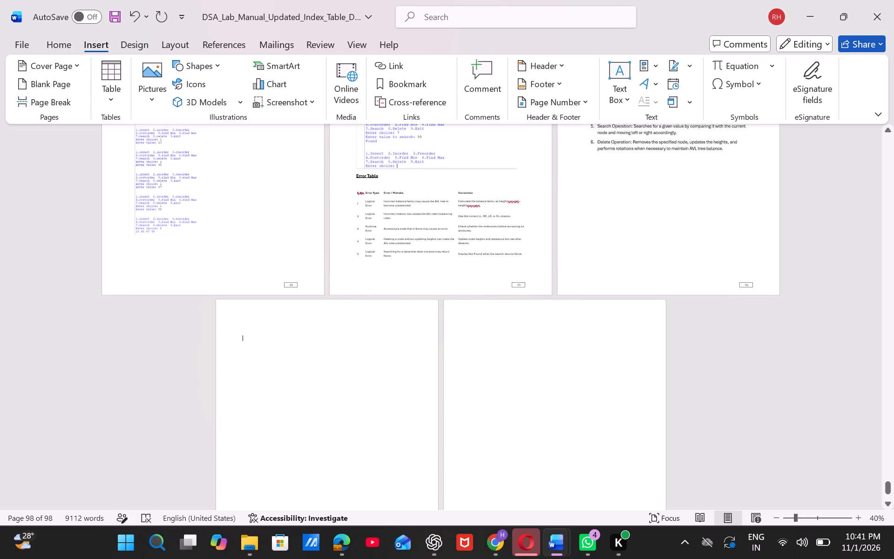
pyautogui.scroll(10, 562, 196)
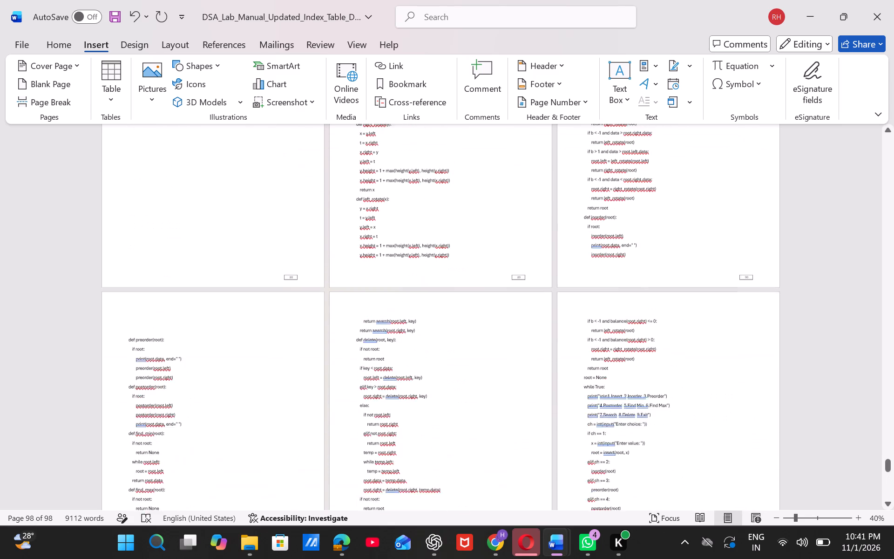
pyautogui.scroll(5, 562, 196)
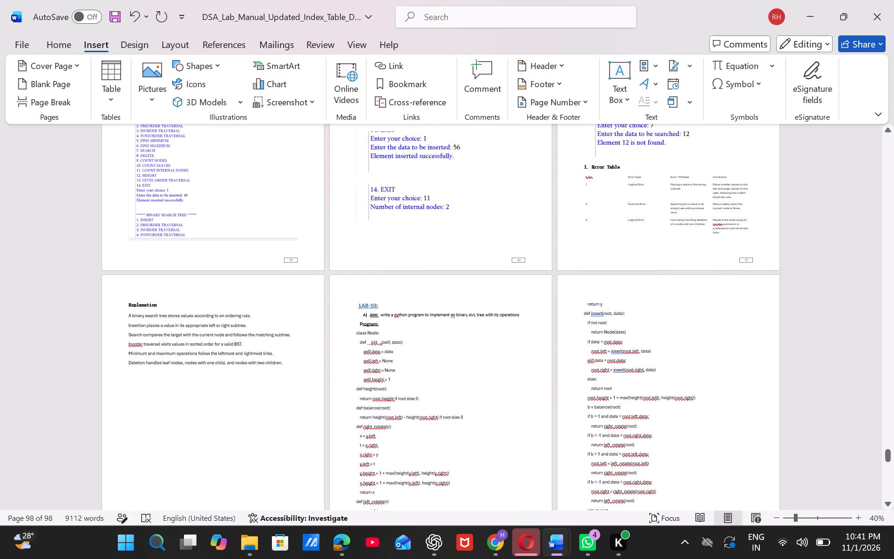
pyautogui.moveTo(392, 302); pyautogui.dragTo(357, 300)
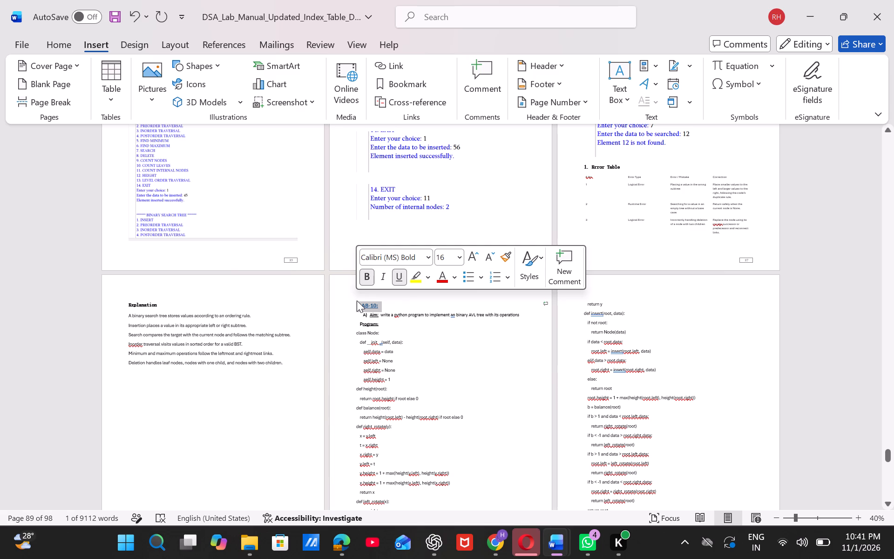
pyautogui.hotkey('ctrl', 'c')
pyautogui.scroll(-12, 633, 358)
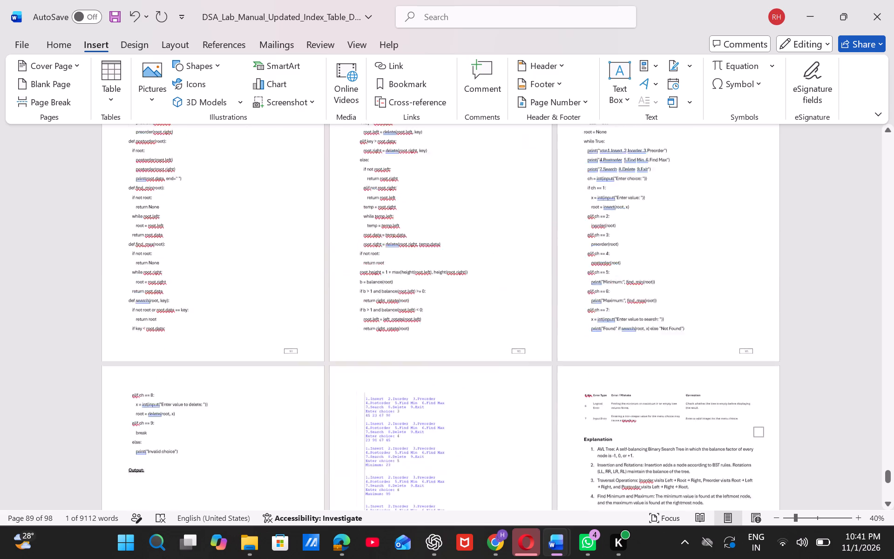
pyautogui.scroll(-4, 633, 358)
pyautogui.click(321, 199)
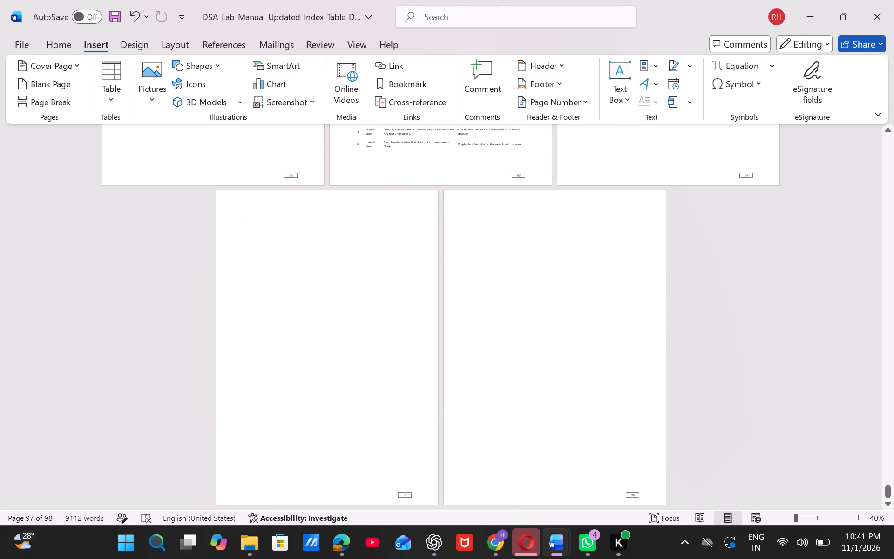
pyautogui.hotkey('ctrl', 'v')
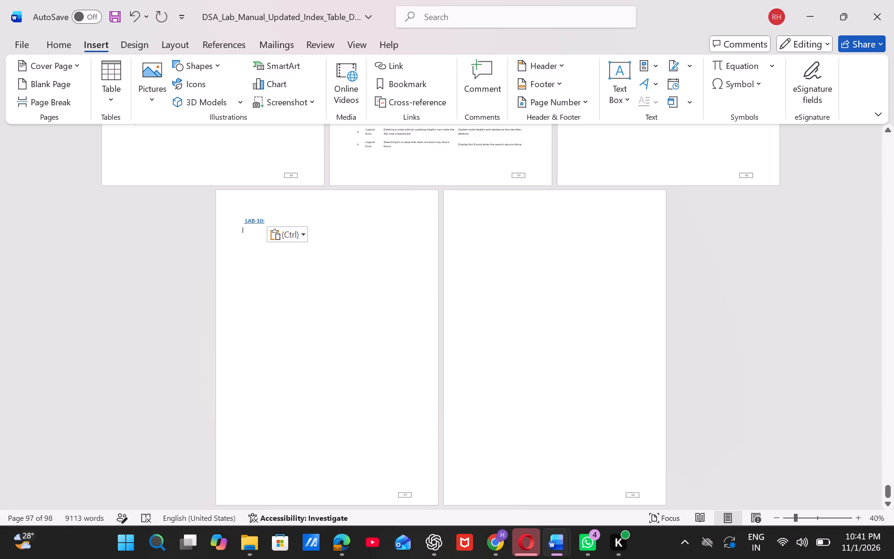
# Change the number in the pasted heading so it reads LAB-11.
pyautogui.press('Up')
pyautogui.press('Right')
pyautogui.press('Right')
pyautogui.press('Right')
pyautogui.press('Right')
pyautogui.press('Right')
pyautogui.press('Right')
pyautogui.press('Right')
pyautogui.press('Right')
pyautogui.press('Right')
pyautogui.press('Left')
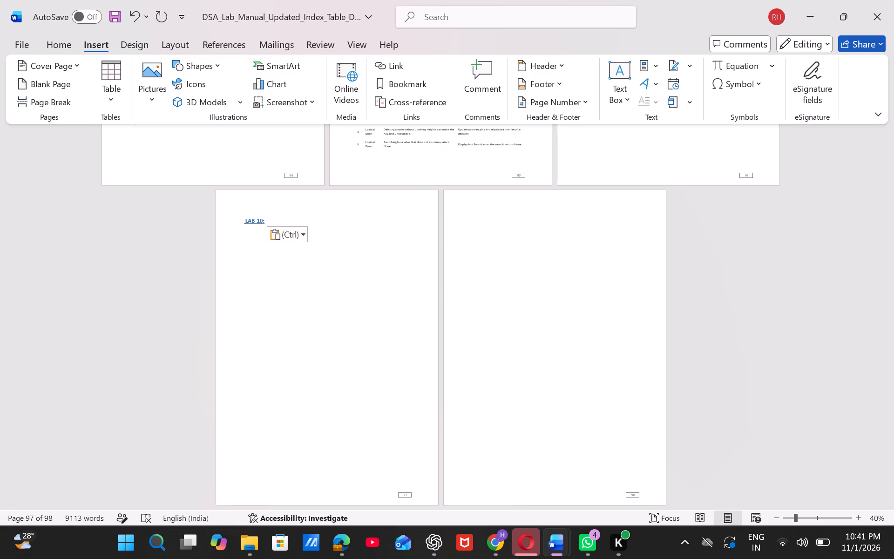
pyautogui.press('BackSpace')
pyautogui.press('1')
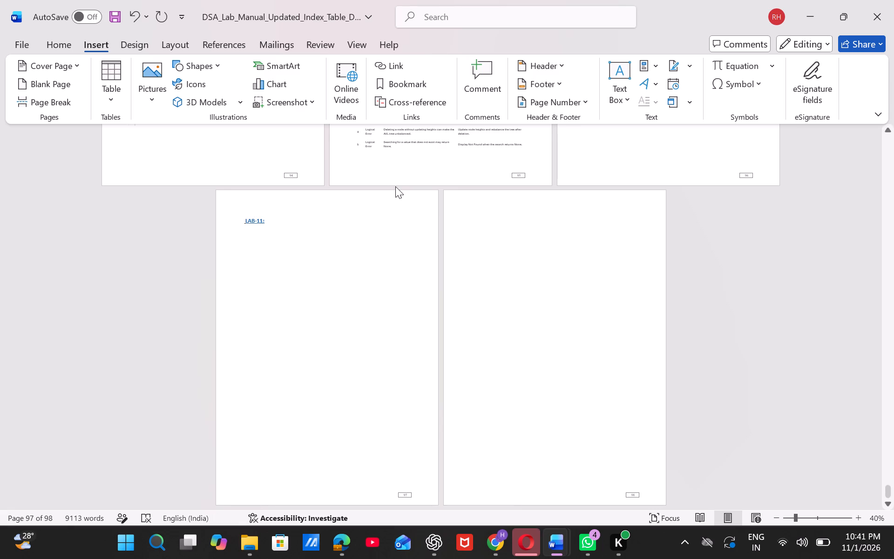
# Copy the lettered Aim line from LAB-10 to the line directly below the LAB-11 heading.
pyautogui.click(330, 232)
pyautogui.scroll(5, 330, 232)
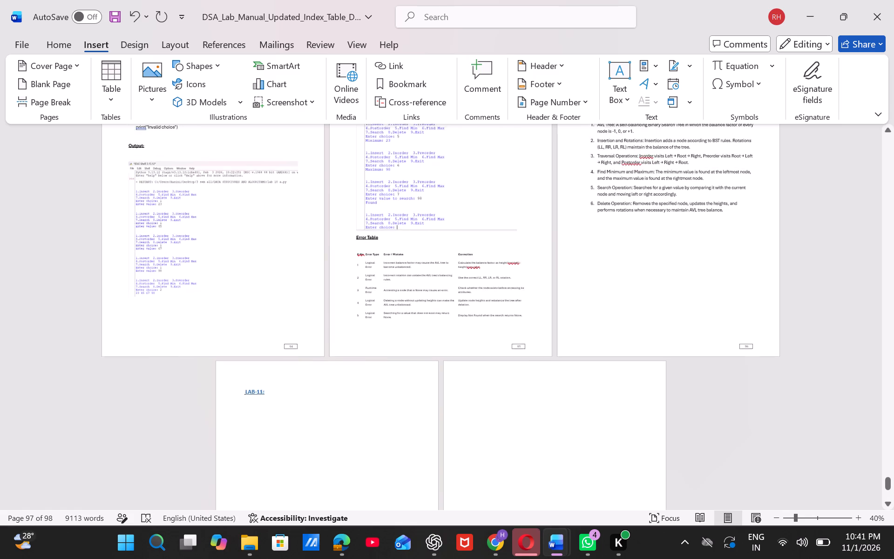
pyautogui.scroll(10, 330, 232)
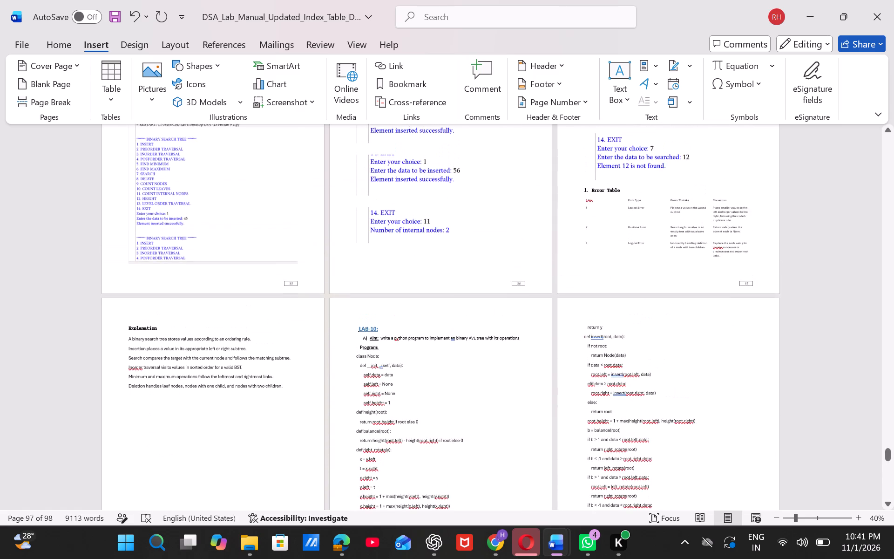
pyautogui.moveTo(528, 338); pyautogui.dragTo(318, 334)
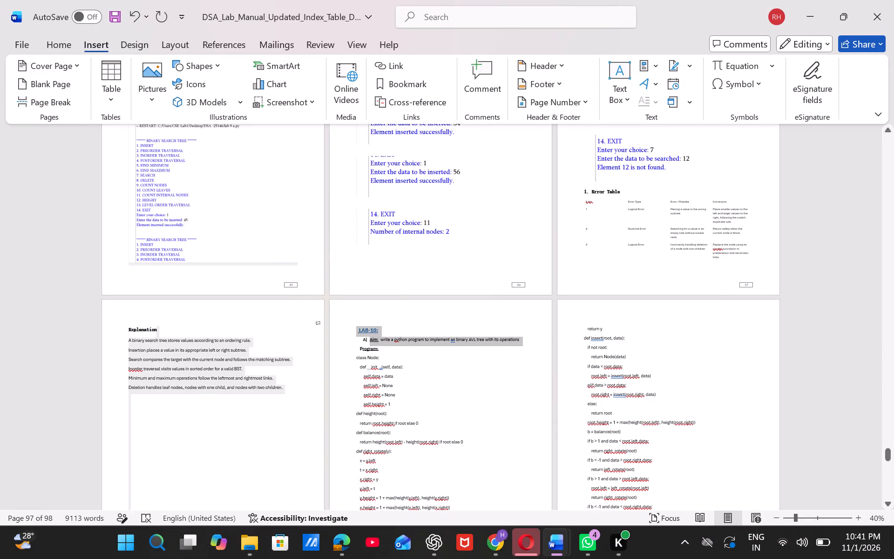
pyautogui.moveTo(318, 334); pyautogui.dragTo(366, 337)
pyautogui.moveTo(366, 337); pyautogui.dragTo(370, 339)
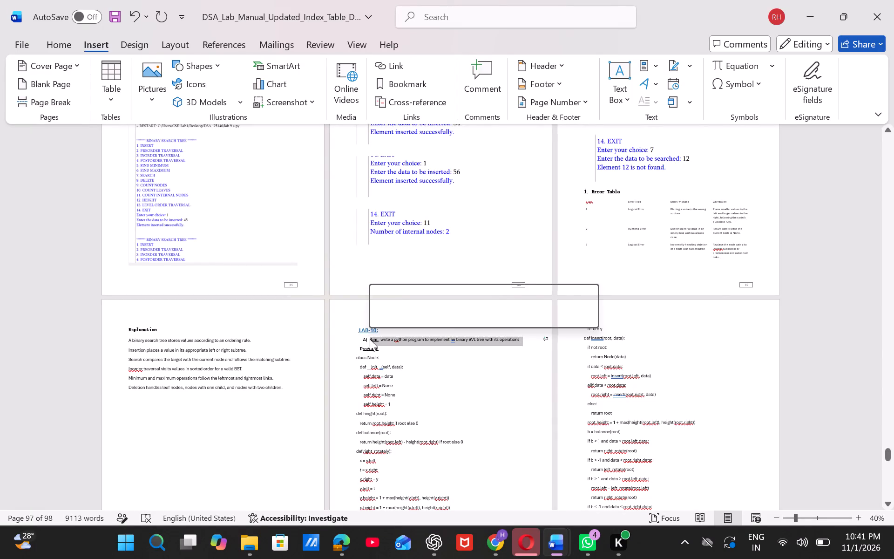
pyautogui.hotkey('ctrl', 'c')
pyautogui.scroll(-6, 370, 339)
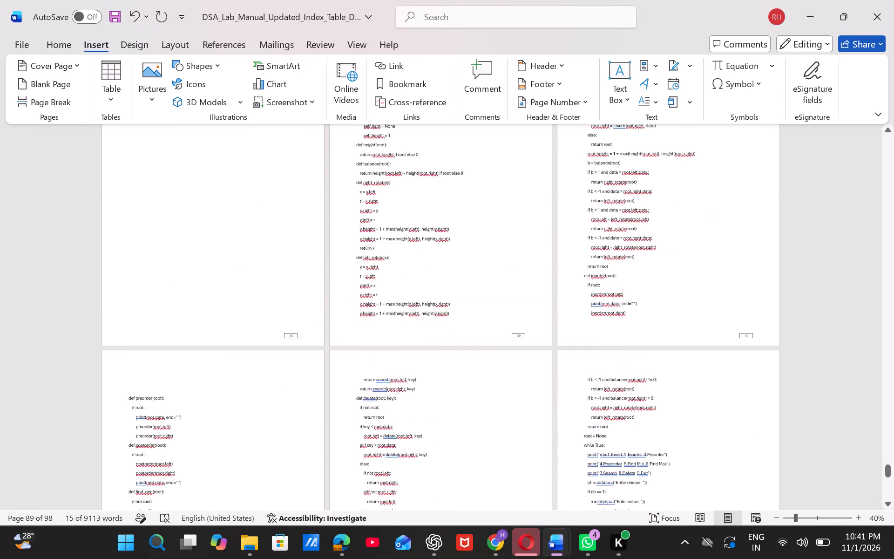
pyautogui.scroll(-12, 370, 339)
pyautogui.click(298, 271)
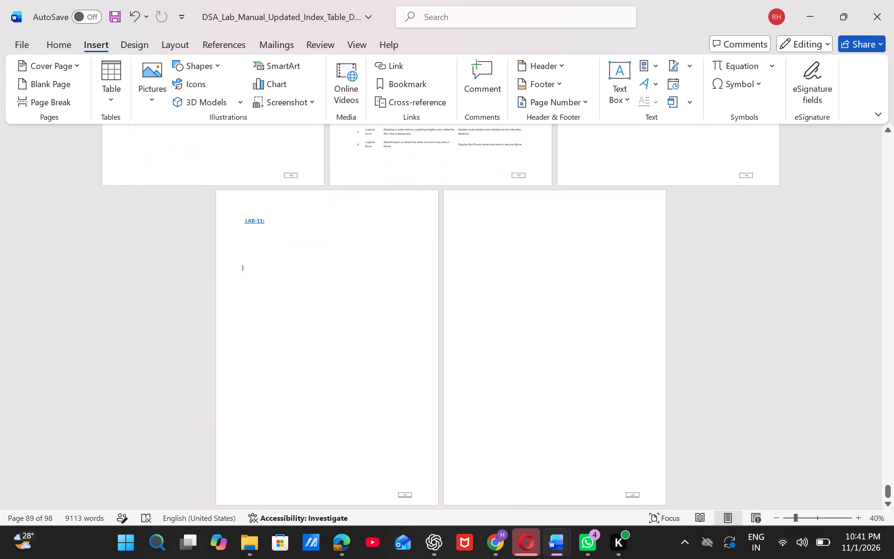
pyautogui.click(260, 238)
pyautogui.click(248, 230)
pyautogui.hotkey('ctrl', 'v')
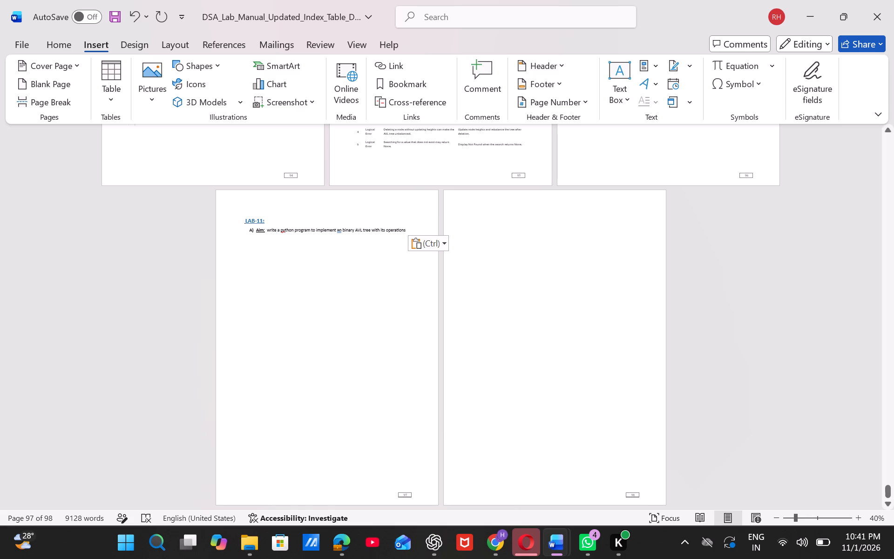
pyautogui.click(337, 289)
# Copy the hashing program description from the Week 11 row of the index table on page 3.
pyautogui.moveTo(887, 487); pyautogui.dragTo(887, 144)
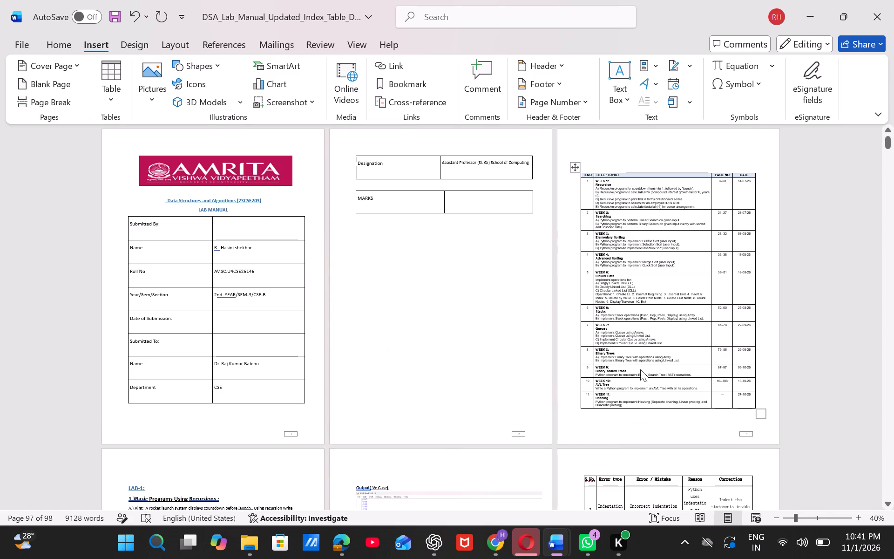
pyautogui.keyDown('ctrl'); pyautogui.scroll(8, 640, 369); pyautogui.keyUp('ctrl')
pyautogui.scroll(-8, 640, 369)
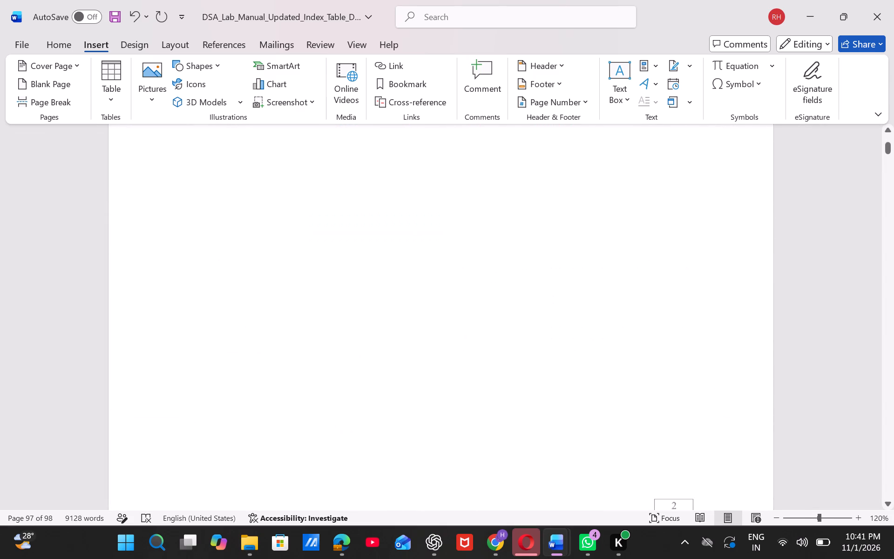
pyautogui.scroll(-4, 640, 369)
pyautogui.scroll(1, 562, 300)
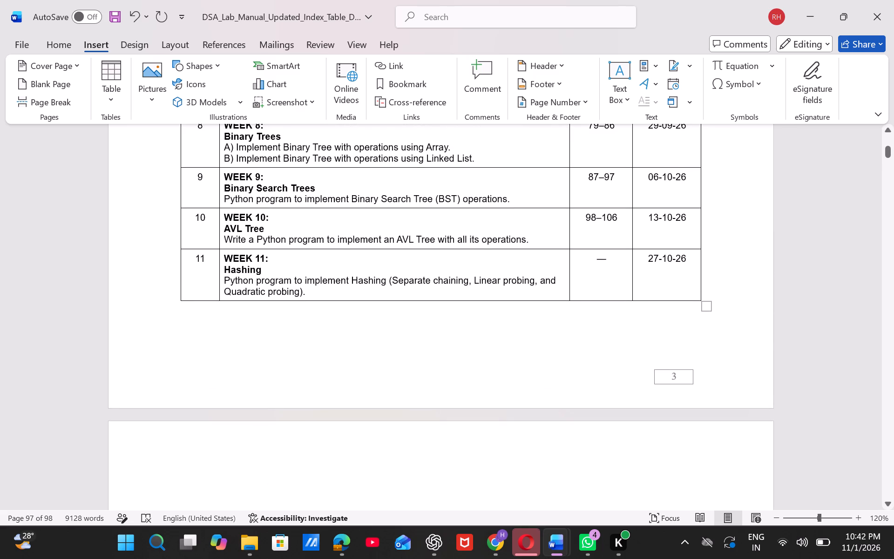
pyautogui.moveTo(305, 292); pyautogui.dragTo(240, 279)
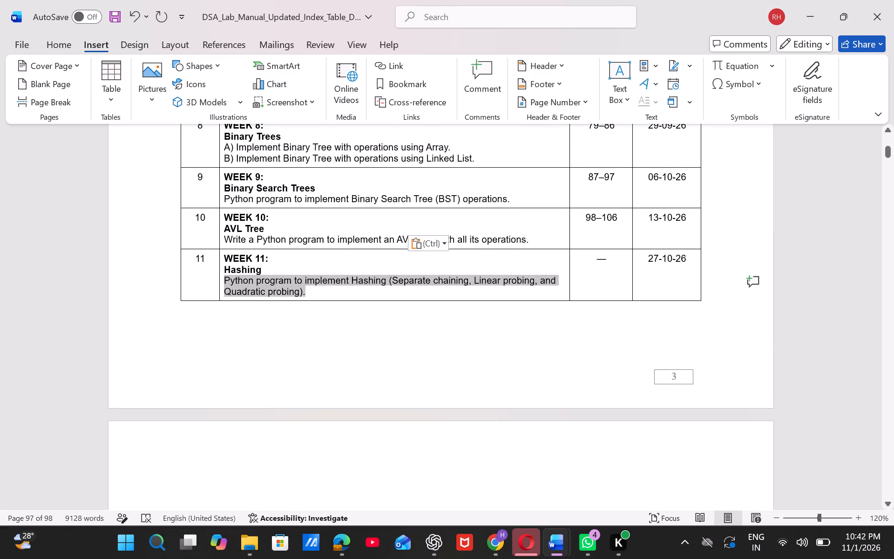
pyautogui.moveTo(240, 279); pyautogui.dragTo(242, 283)
pyautogui.click(296, 289)
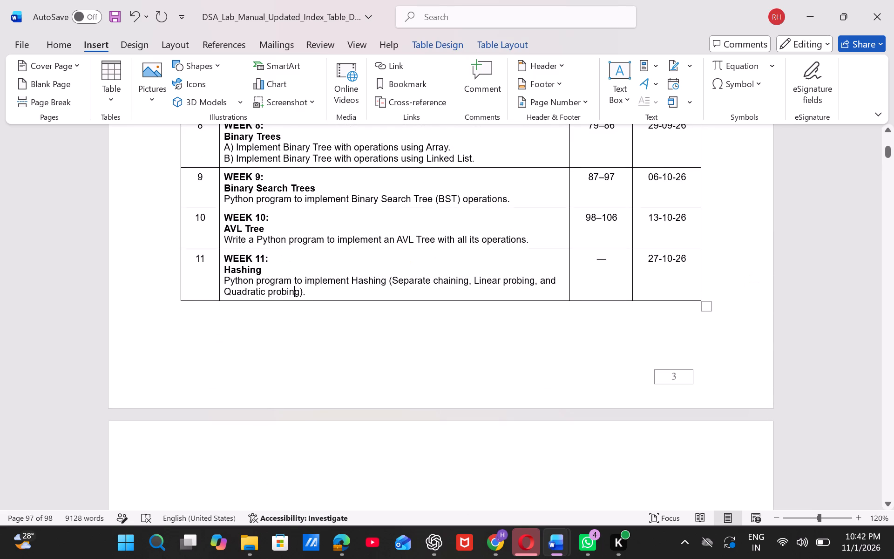
pyautogui.moveTo(314, 292); pyautogui.dragTo(239, 281)
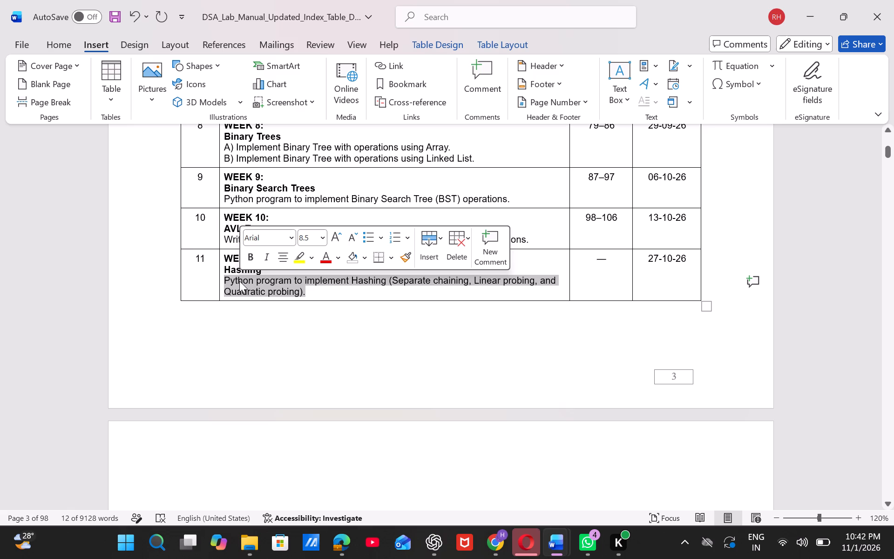
pyautogui.hotkey('ctrl', 'c')
pyautogui.click(854, 294)
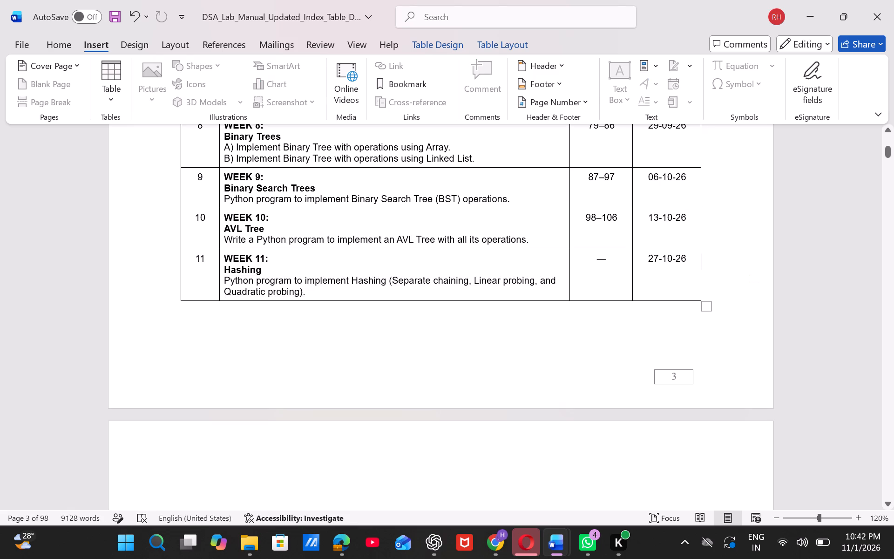
pyautogui.click(598, 283)
# Replace the AVL tree wording in the LAB-11 Aim line with the copied hashing program description.
pyautogui.scroll(-20, 598, 283)
pyautogui.scroll(-3, 598, 283)
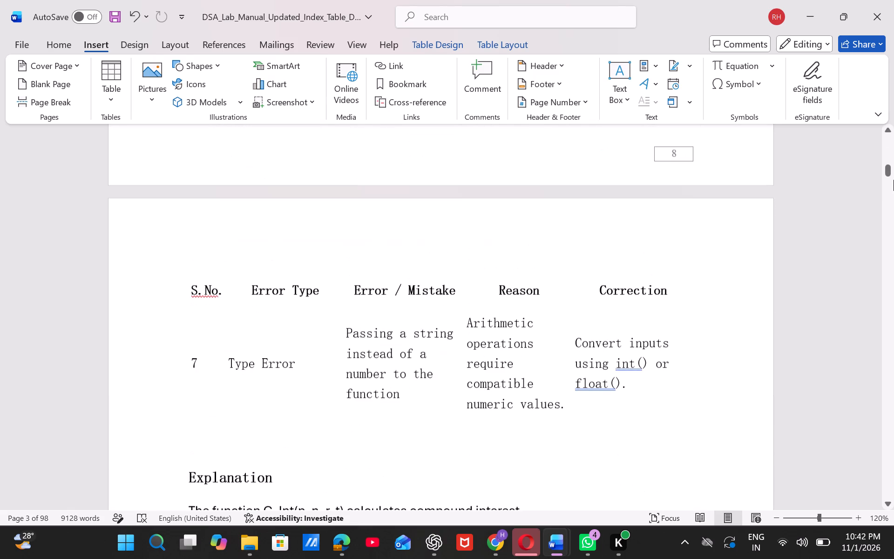
pyautogui.moveTo(889, 166); pyautogui.dragTo(893, 381)
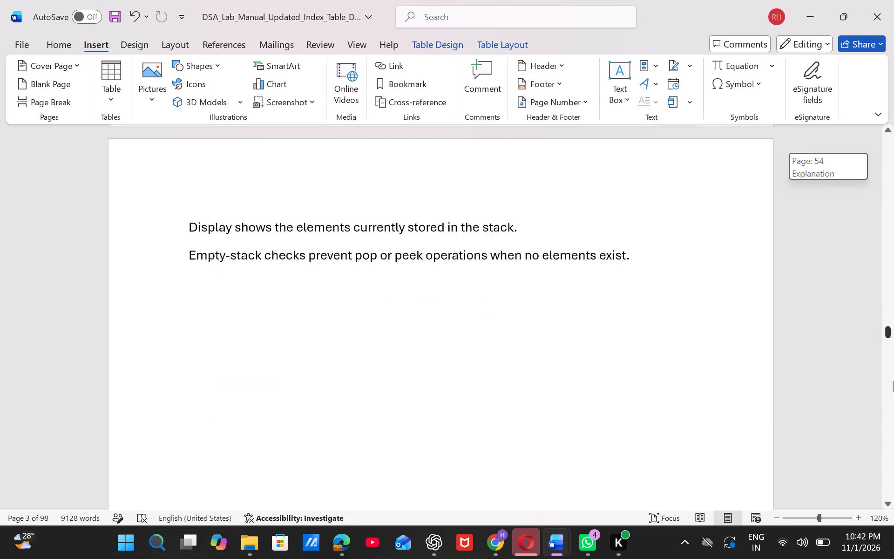
pyautogui.moveTo(893, 381); pyautogui.dragTo(893, 558)
pyautogui.scroll(3, 520, 410)
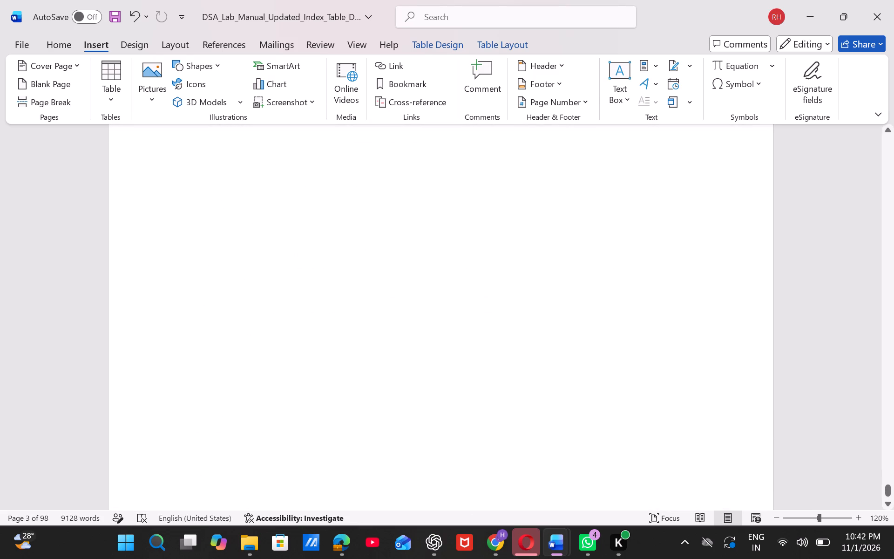
pyautogui.scroll(2, 520, 410)
pyautogui.scroll(-5, 520, 410)
pyautogui.scroll(1, 520, 410)
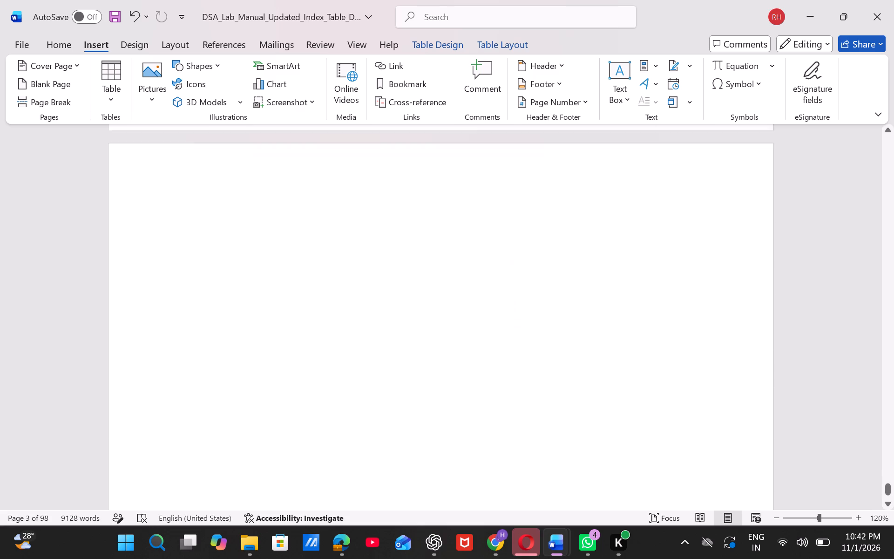
pyautogui.scroll(5, 520, 410)
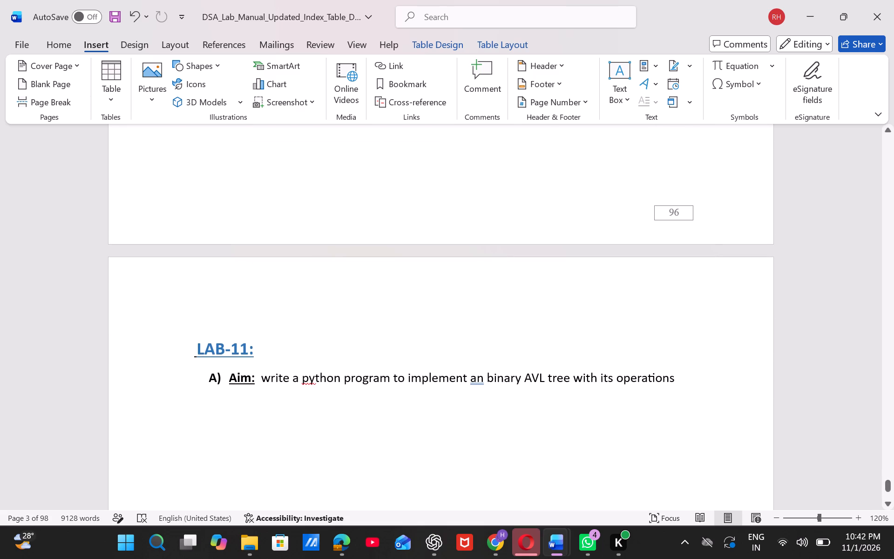
pyautogui.moveTo(686, 380); pyautogui.dragTo(276, 383)
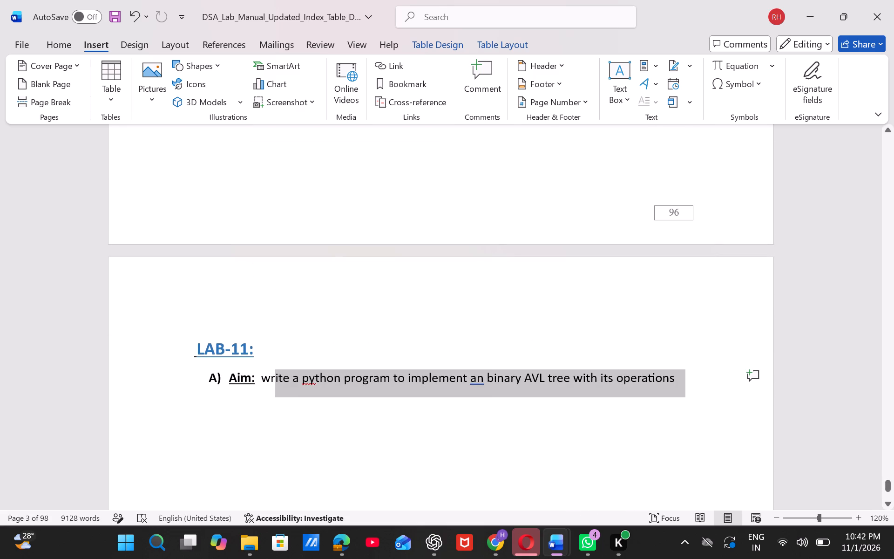
pyautogui.moveTo(276, 383); pyautogui.dragTo(268, 381)
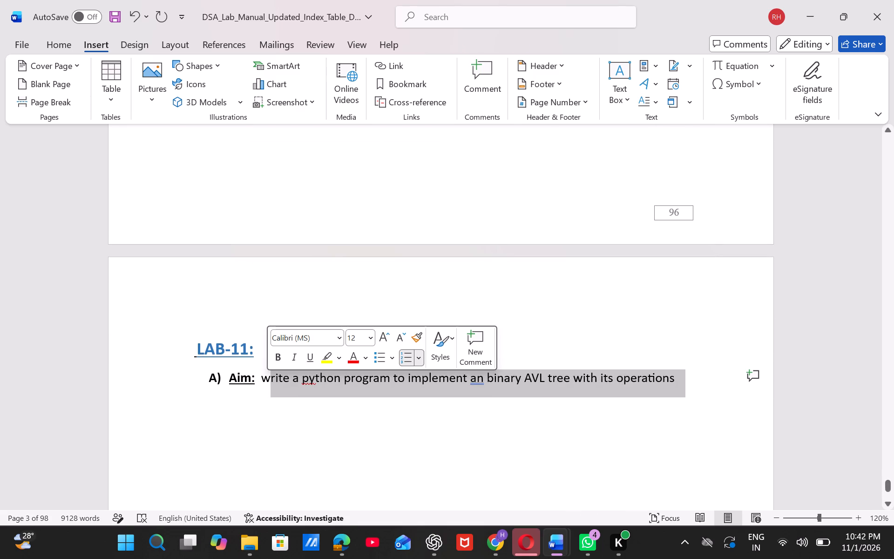
pyautogui.hotkey('ctrl', 'v')
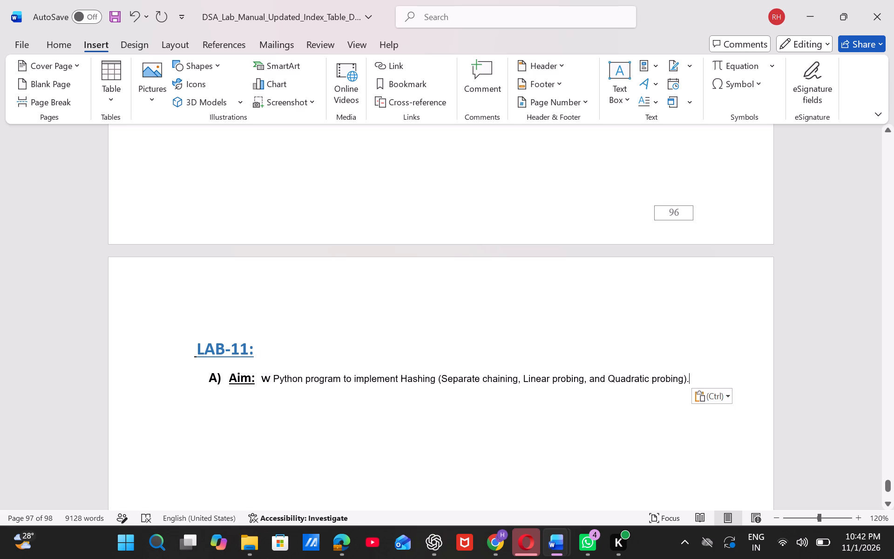
# Set the font size of the hashing description in the LAB-11 Aim line to 12.
pyautogui.moveTo(271, 378); pyautogui.dragTo(262, 377)
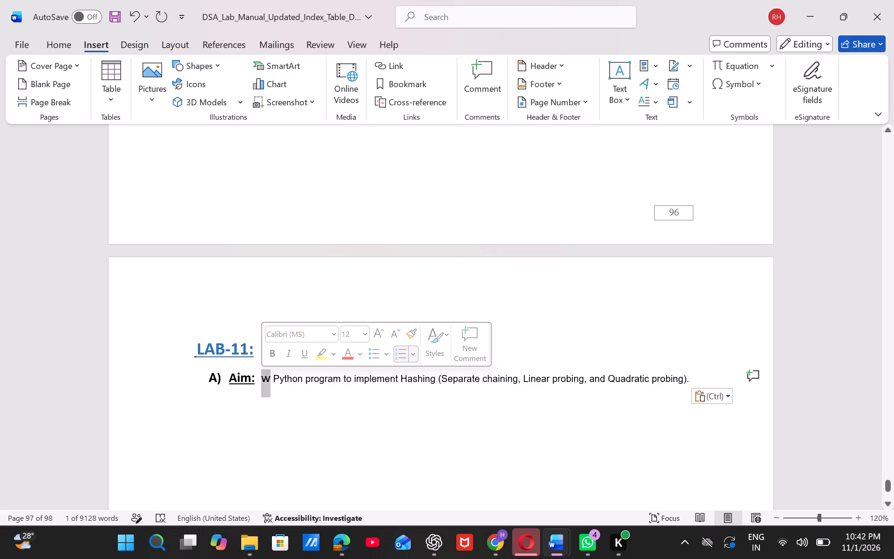
pyautogui.click(291, 400)
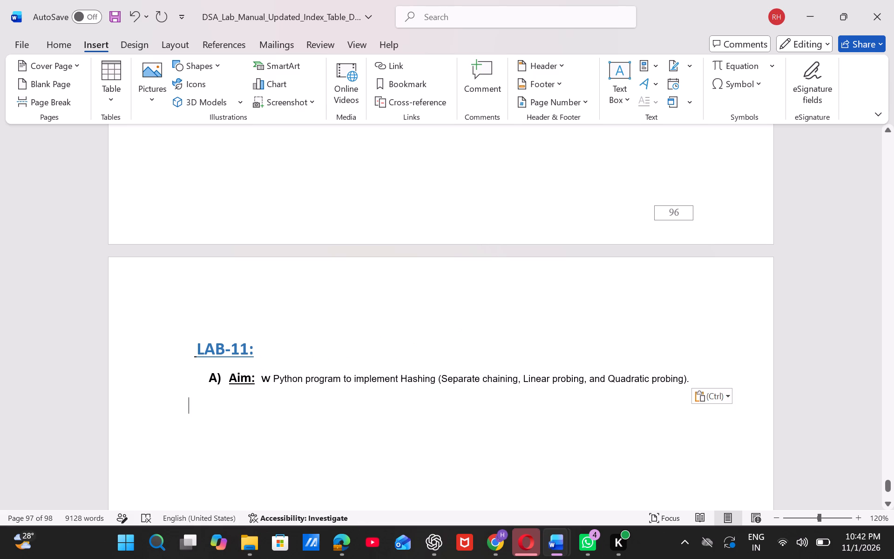
pyautogui.moveTo(271, 379); pyautogui.dragTo(732, 373)
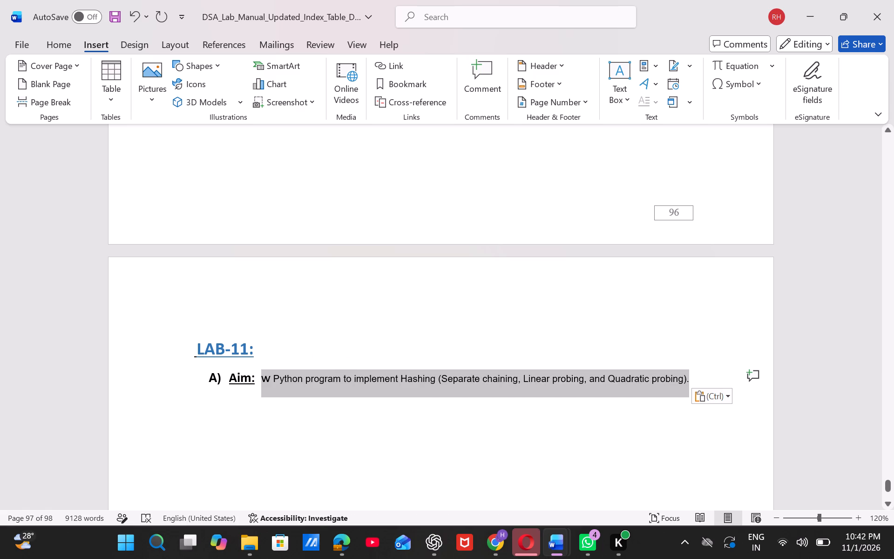
pyautogui.moveTo(732, 373); pyautogui.dragTo(730, 373)
pyautogui.click(555, 393)
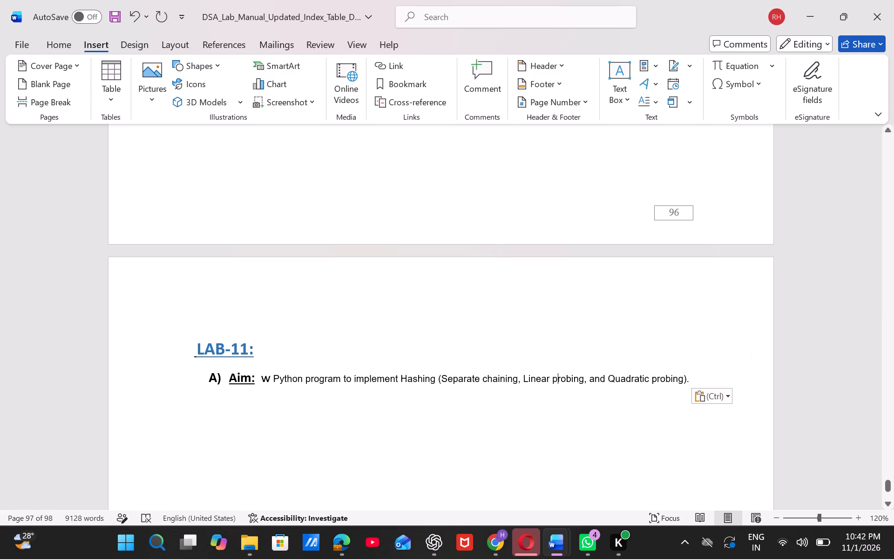
pyautogui.moveTo(270, 378); pyautogui.dragTo(262, 376)
pyautogui.click(372, 432)
pyautogui.moveTo(271, 378); pyautogui.dragTo(637, 375)
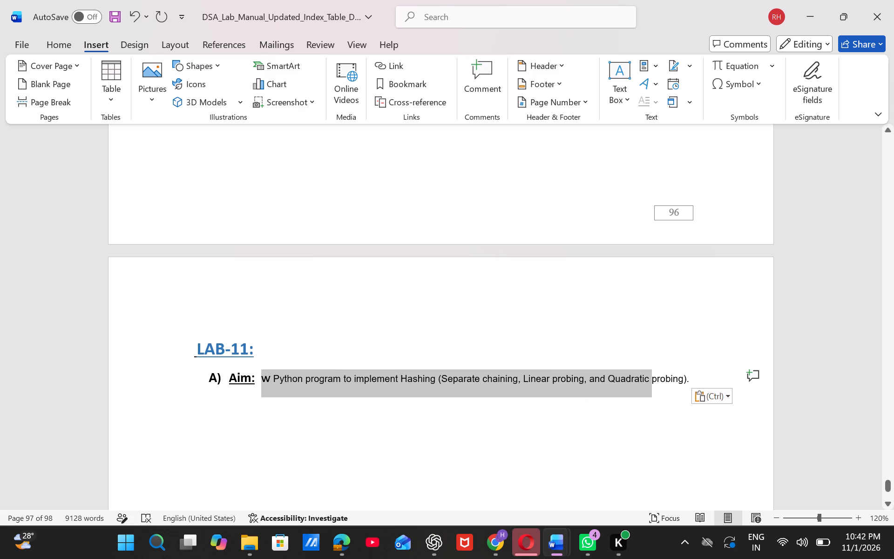
pyautogui.moveTo(637, 375); pyautogui.dragTo(696, 379)
pyautogui.click(762, 337)
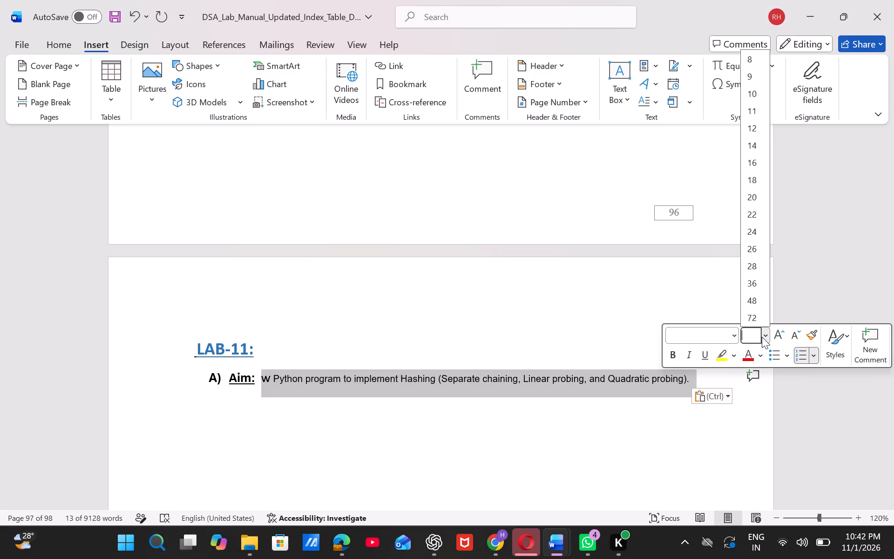
pyautogui.click(758, 130)
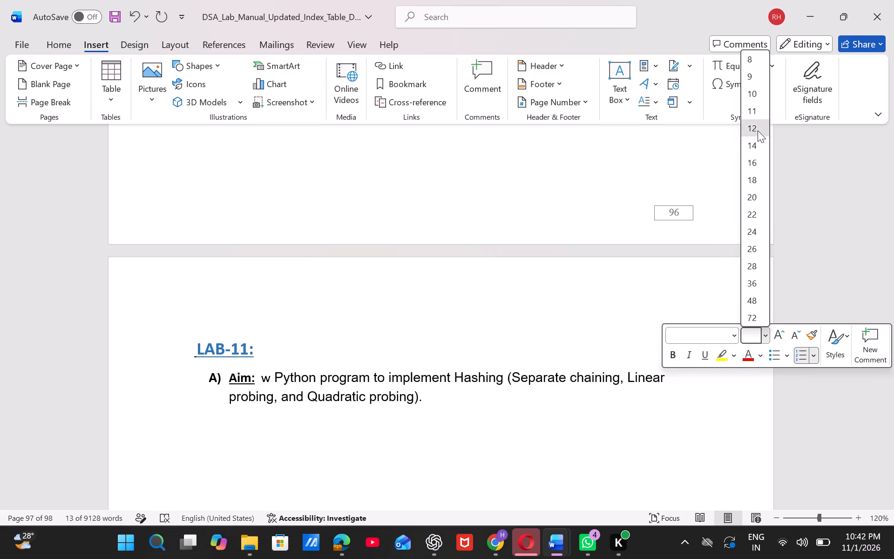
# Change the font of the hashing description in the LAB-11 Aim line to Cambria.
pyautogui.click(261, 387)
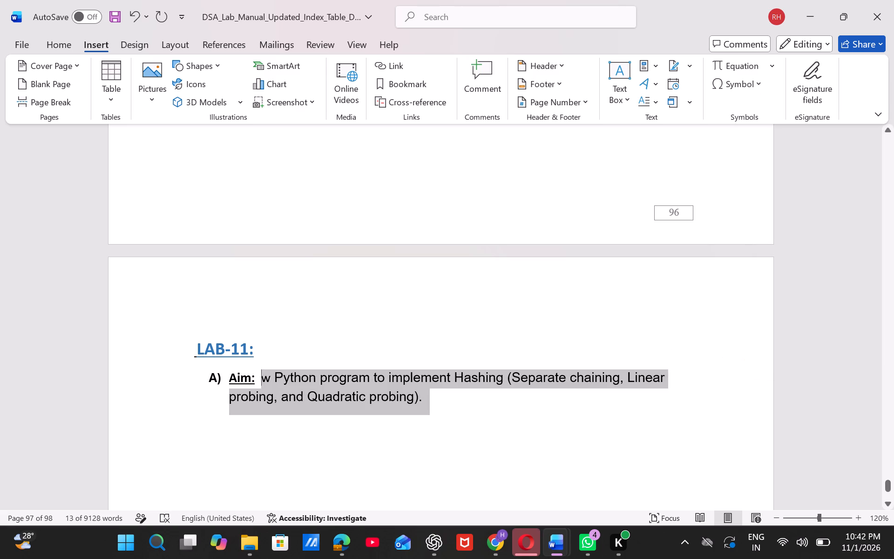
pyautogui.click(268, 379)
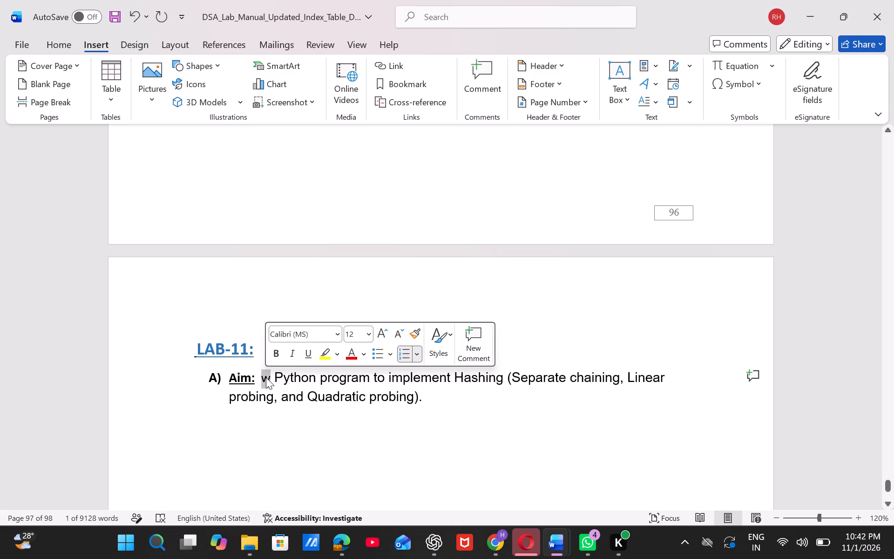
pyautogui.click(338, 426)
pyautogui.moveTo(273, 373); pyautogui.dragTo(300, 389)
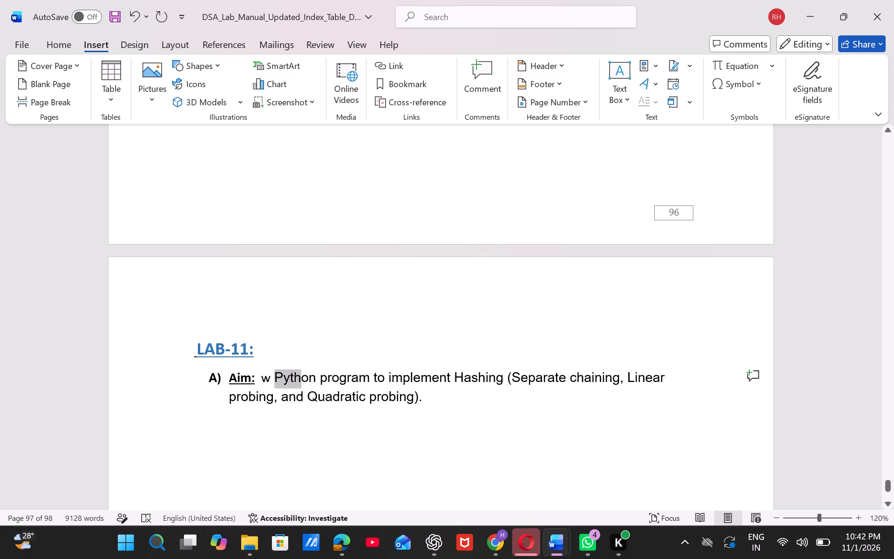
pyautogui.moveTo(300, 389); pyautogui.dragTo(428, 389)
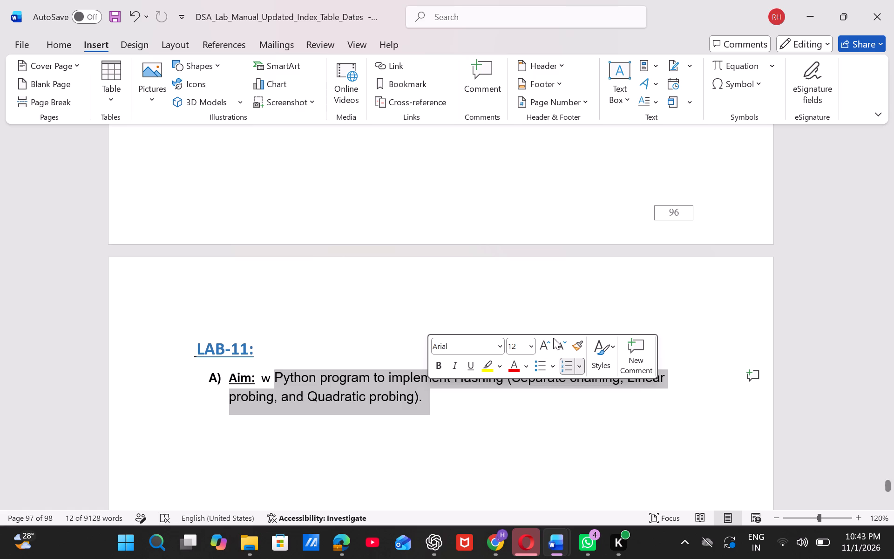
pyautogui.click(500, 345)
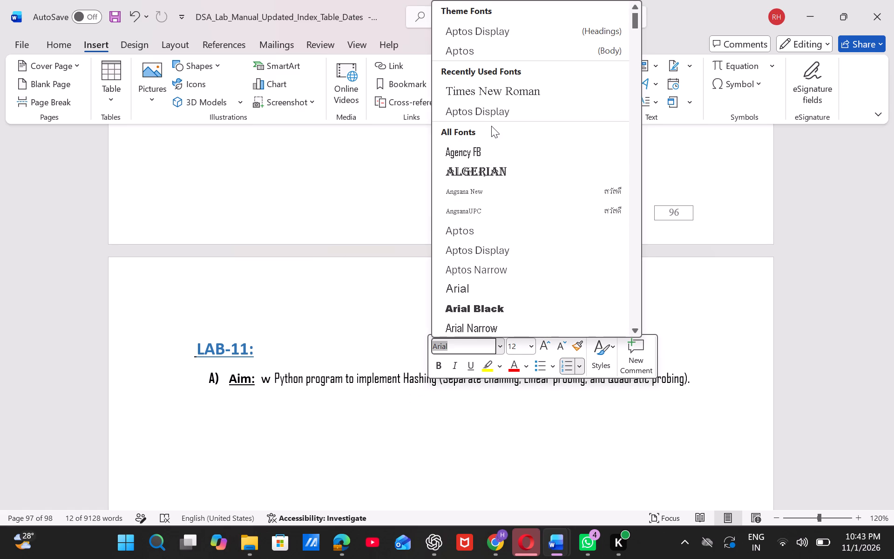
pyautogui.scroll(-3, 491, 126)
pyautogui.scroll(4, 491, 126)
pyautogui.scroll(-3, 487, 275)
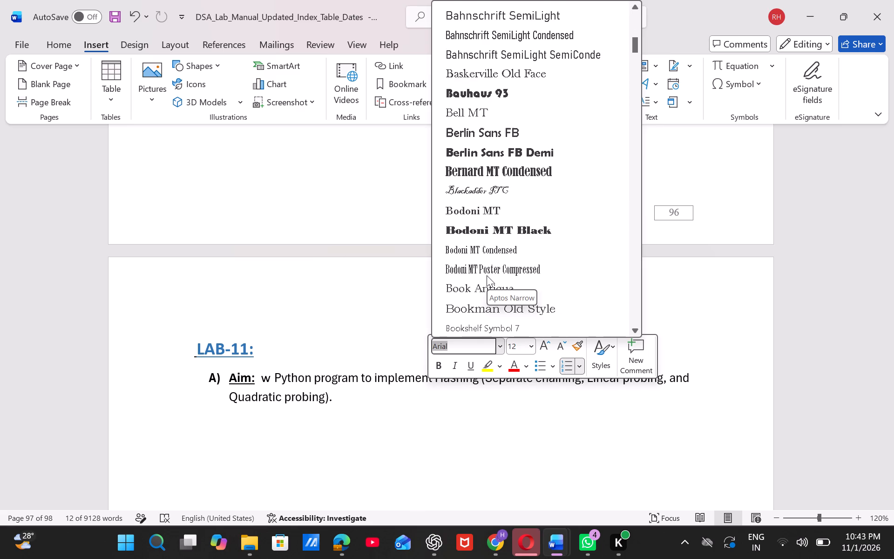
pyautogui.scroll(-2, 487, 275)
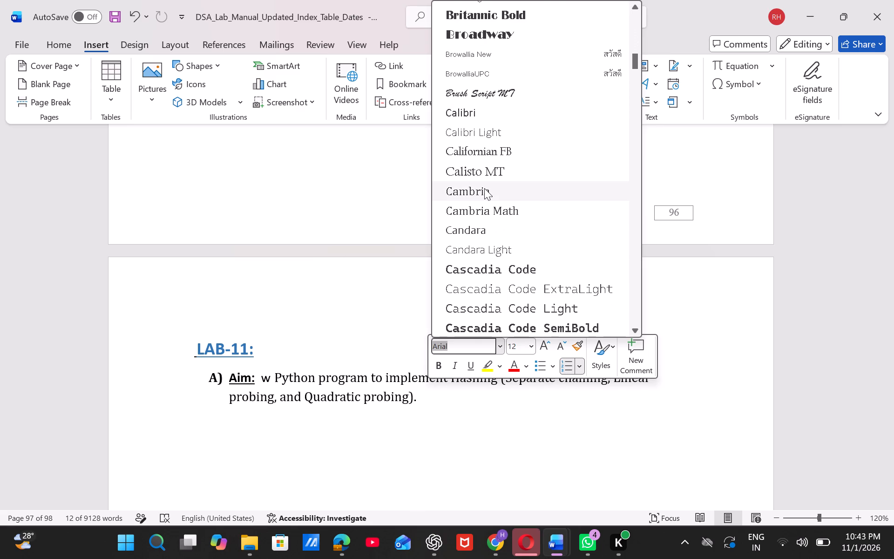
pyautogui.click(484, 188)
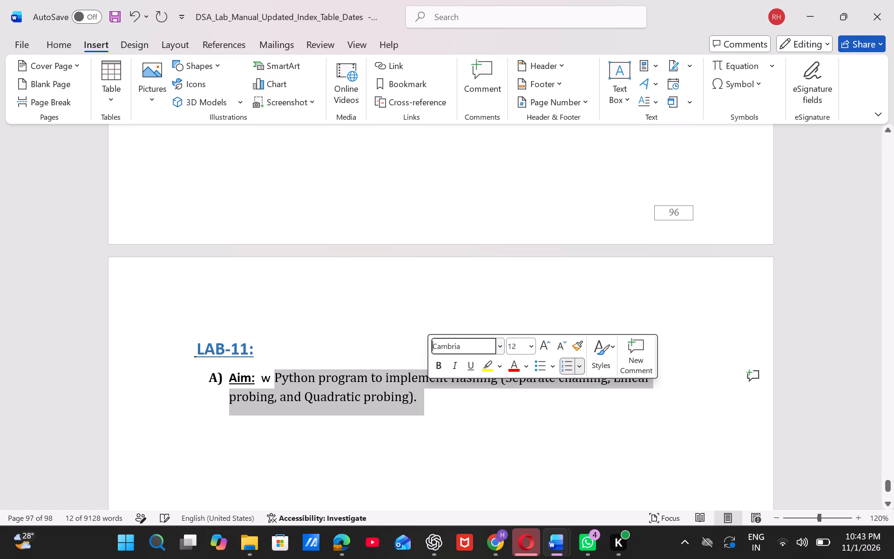
# Change the font of the hashing description in the LAB-11 Aim line to Calibri.
pyautogui.click(264, 375)
pyautogui.moveTo(269, 377); pyautogui.dragTo(259, 377)
pyautogui.click(319, 421)
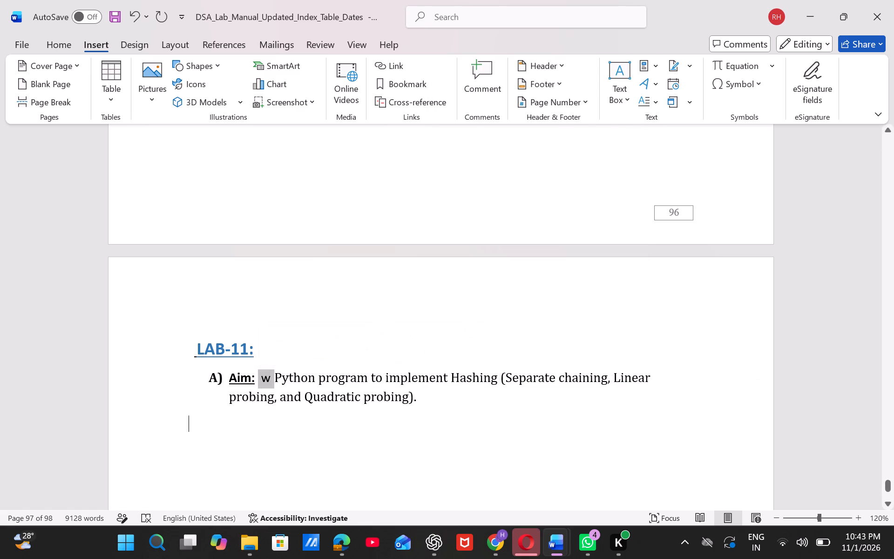
pyautogui.moveTo(275, 373); pyautogui.dragTo(425, 396)
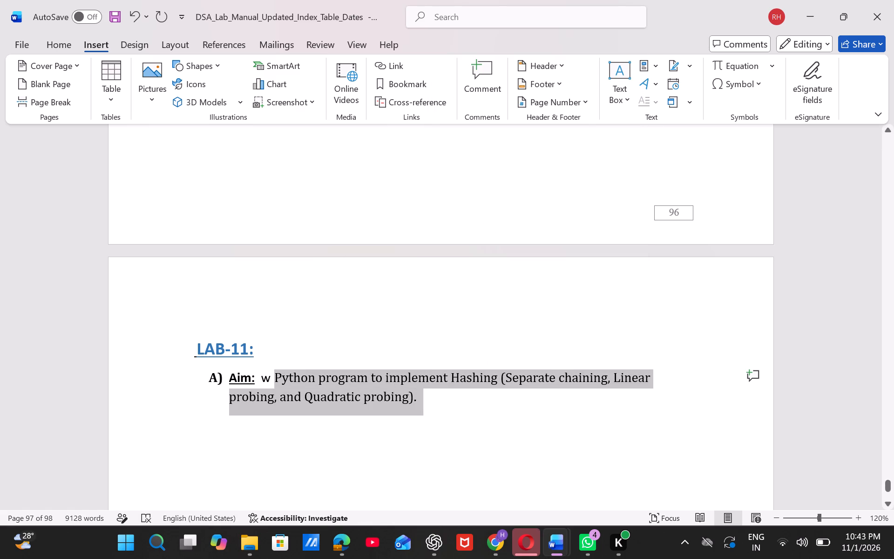
pyautogui.moveTo(425, 396); pyautogui.dragTo(425, 396)
pyautogui.click(494, 348)
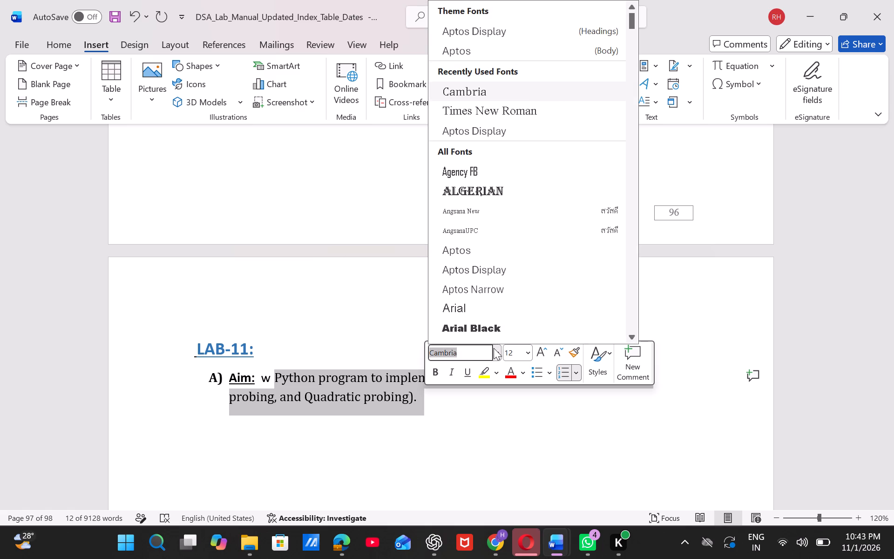
pyautogui.scroll(-2, 503, 220)
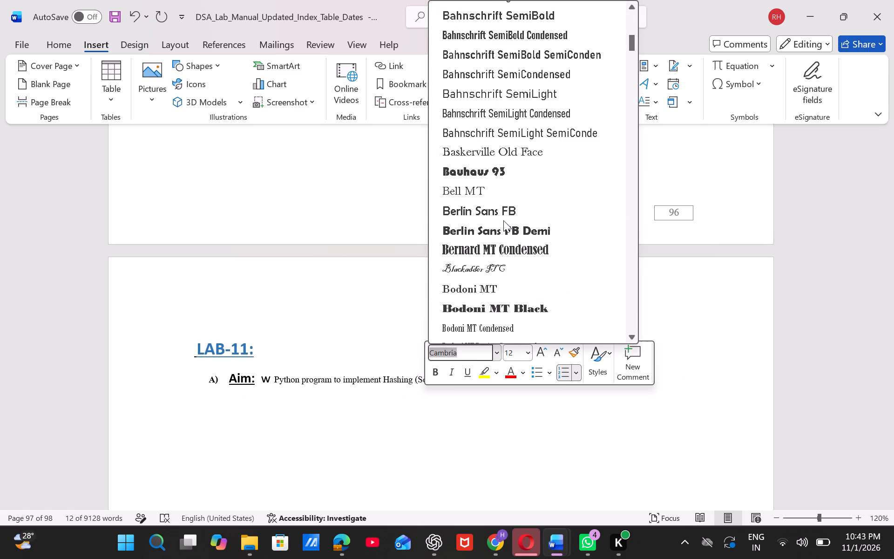
pyautogui.scroll(-4, 503, 220)
pyautogui.scroll(1, 503, 220)
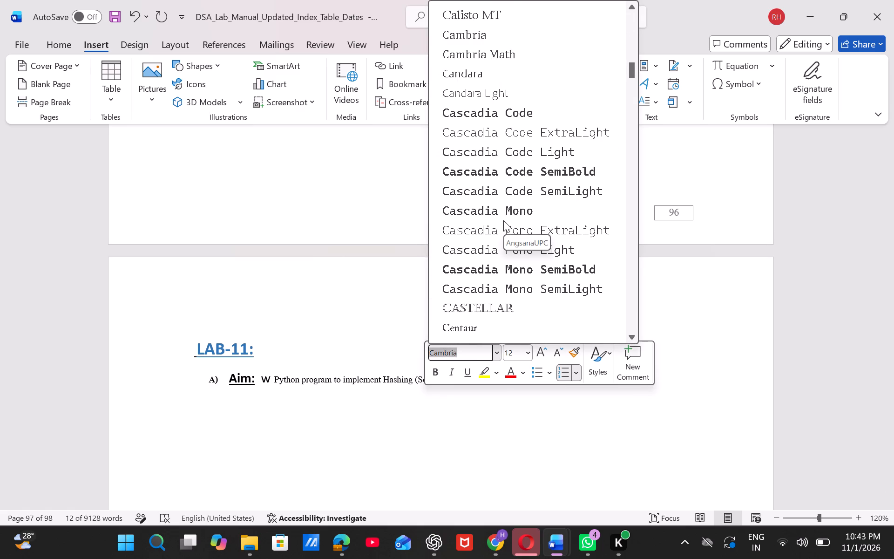
pyautogui.scroll(2, 503, 220)
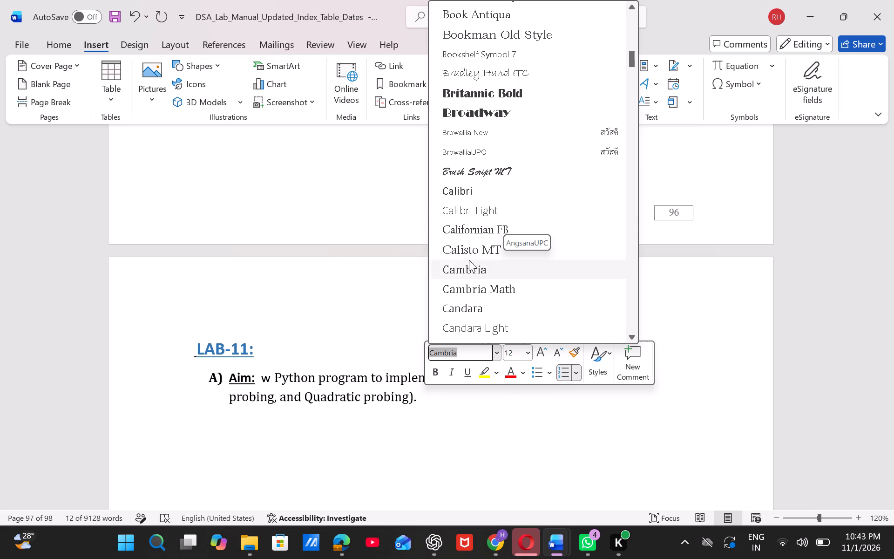
pyautogui.click(482, 198)
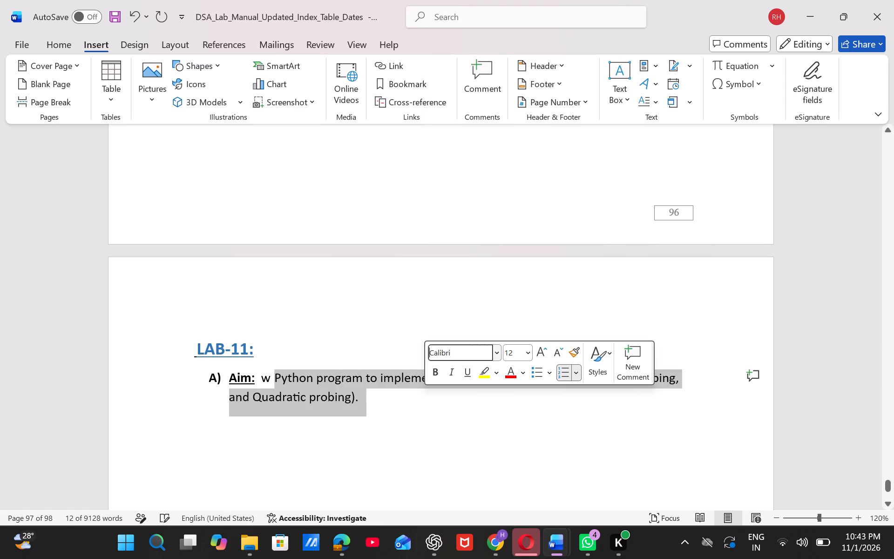
# Delete the stray letter w and the extra space before "Python program" in the LAB-11 Aim line.
pyautogui.click(270, 377)
pyautogui.press('BackSpace')
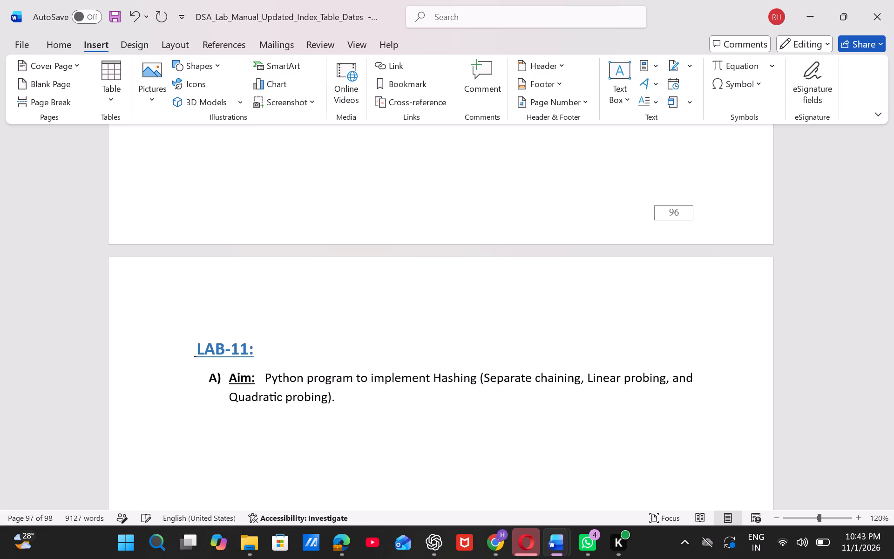
pyautogui.press('Right')
pyautogui.press('BackSpace')
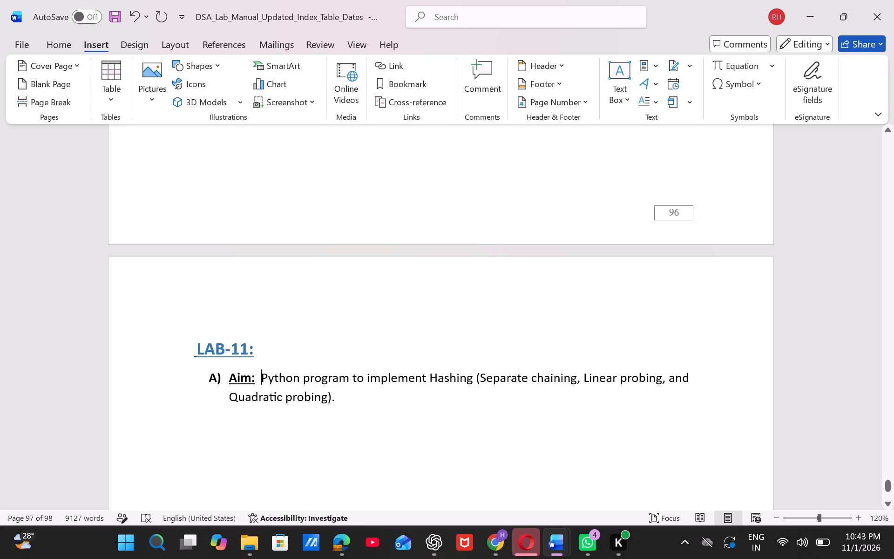
# Copy the underlined "Program:" heading from below the LAB-10 Aim line.
pyautogui.scroll(6, 270, 319)
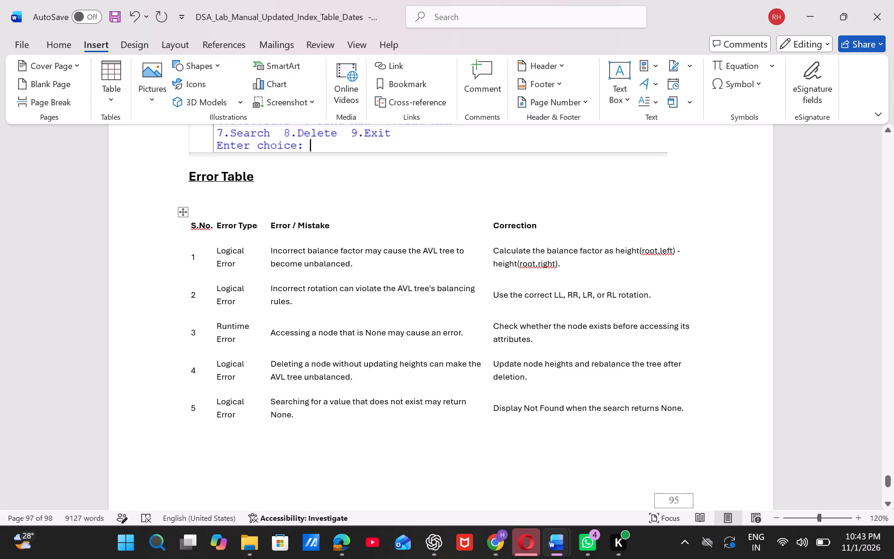
pyautogui.scroll(5, 270, 319)
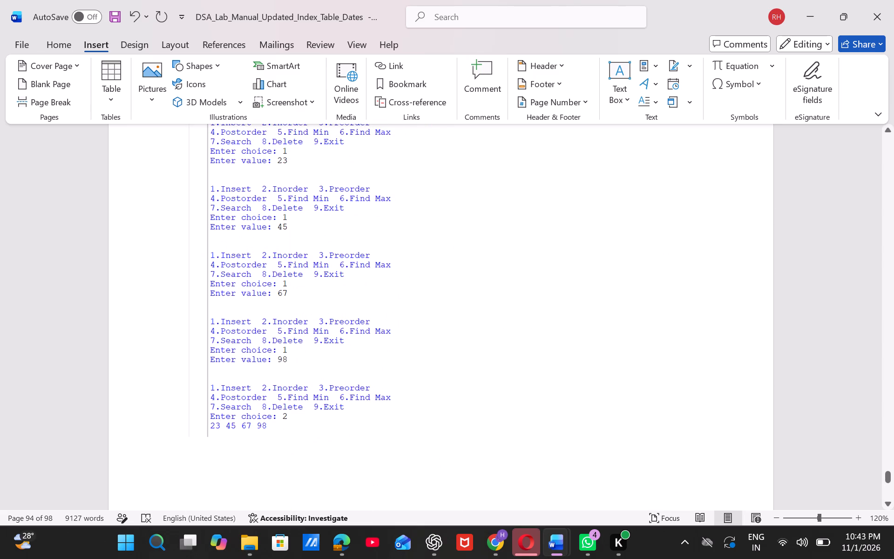
pyautogui.scroll(8, 270, 319)
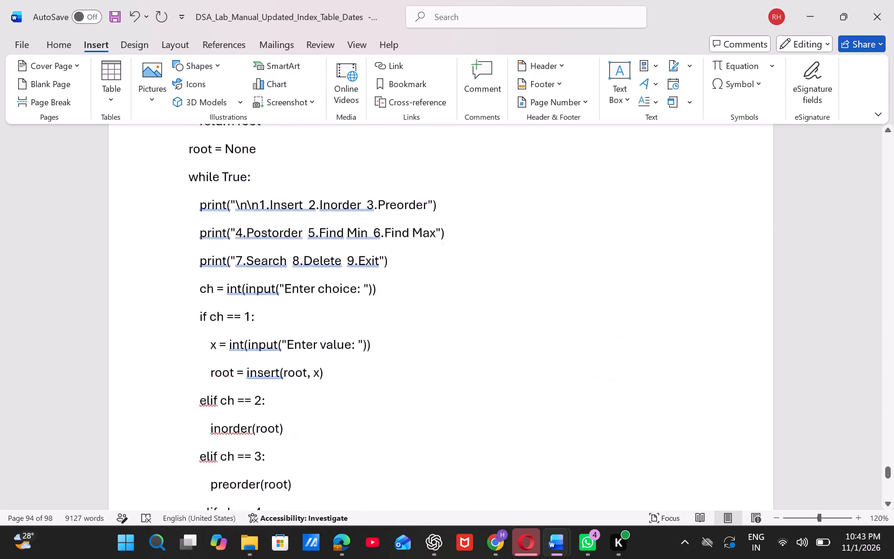
pyautogui.scroll(7, 270, 319)
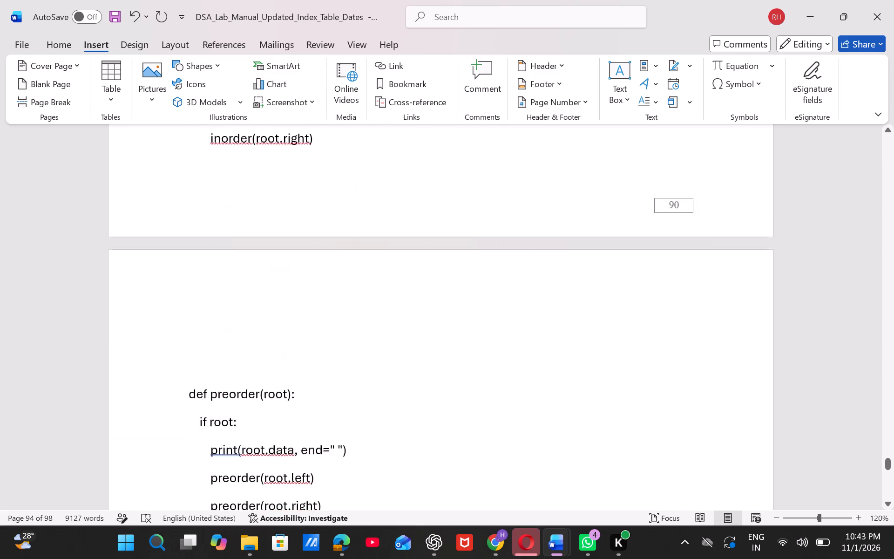
pyautogui.scroll(7, 270, 319)
pyautogui.scroll(-2, 270, 319)
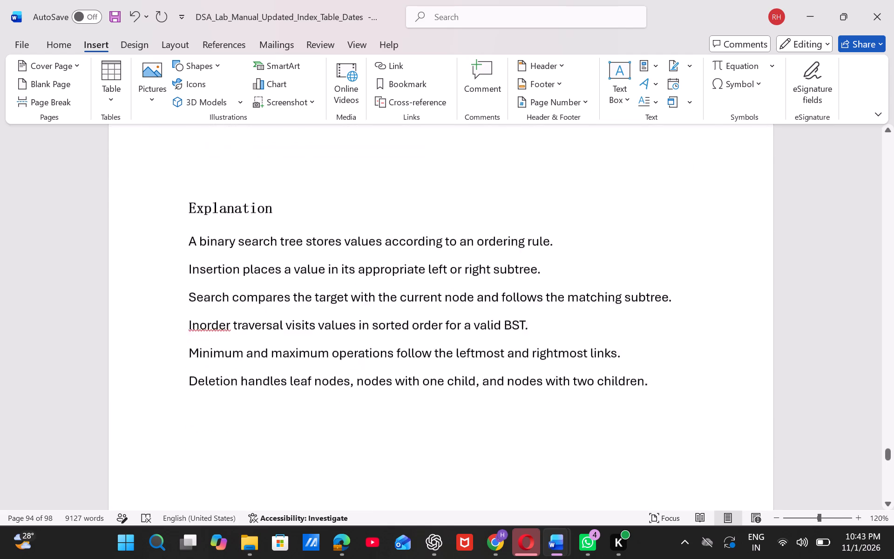
pyautogui.scroll(-7, 270, 319)
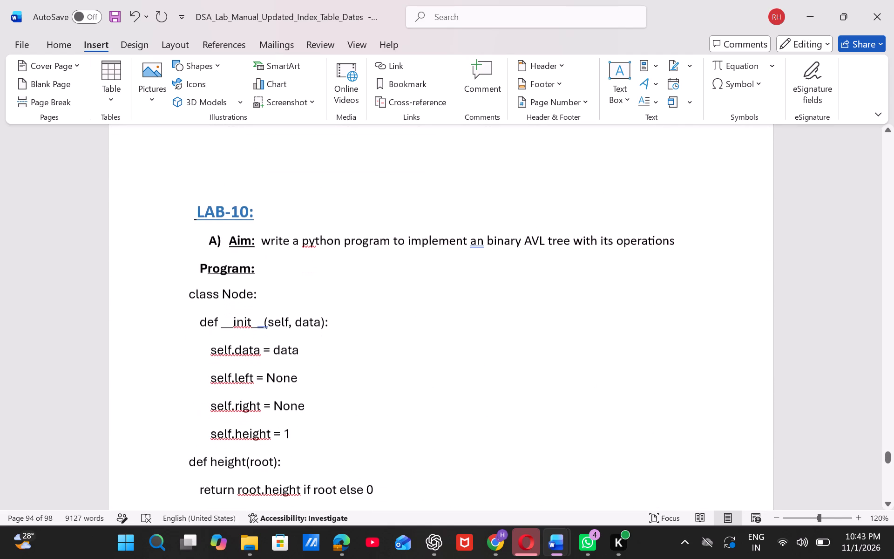
pyautogui.moveTo(258, 266); pyautogui.dragTo(202, 270)
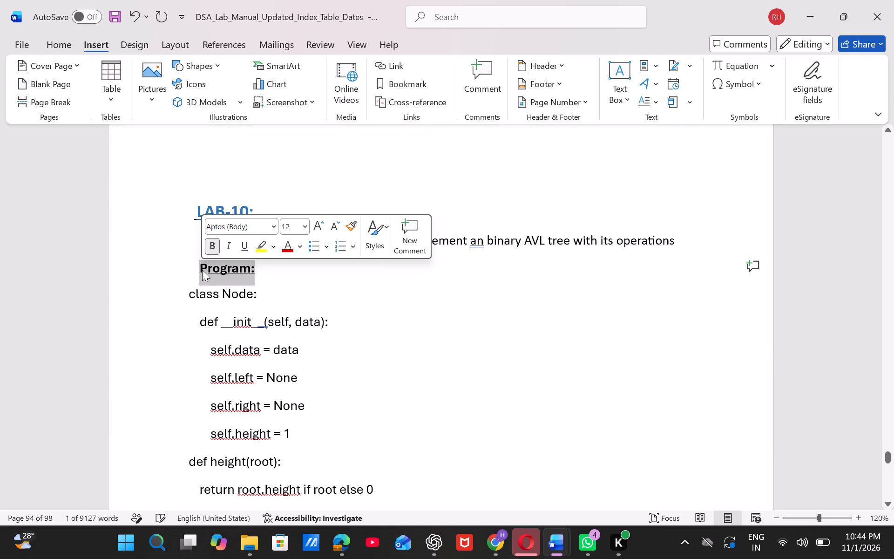
pyautogui.hotkey('ctrl', 'c')
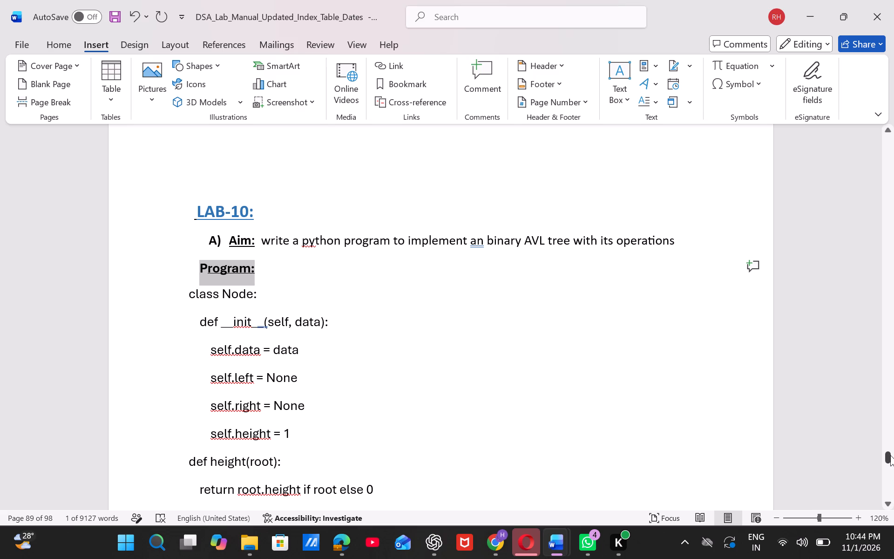
# Paste the "Program:" heading on the blank line below the LAB-11 Aim, indented with nine spaces.
pyautogui.moveTo(890, 455); pyautogui.dragTo(892, 558)
pyautogui.scroll(6, 531, 220)
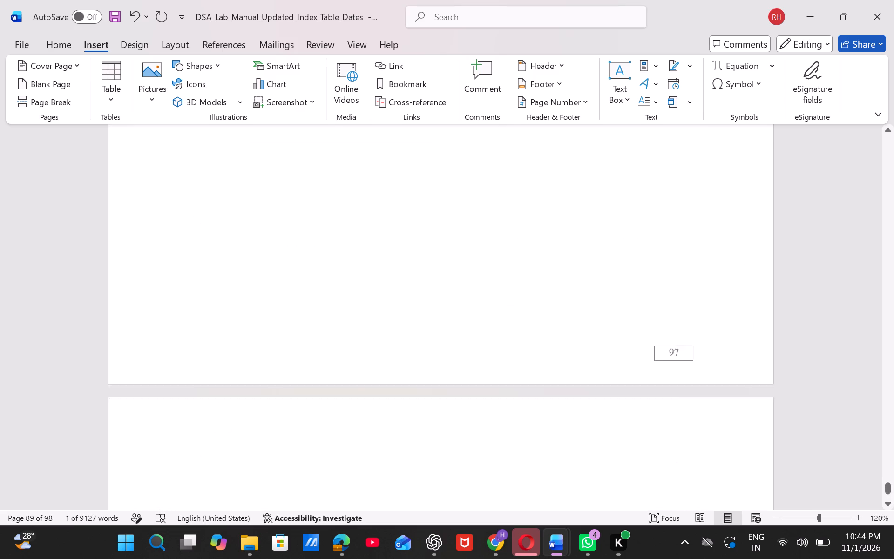
pyautogui.scroll(2, 531, 220)
pyautogui.scroll(-6, 531, 220)
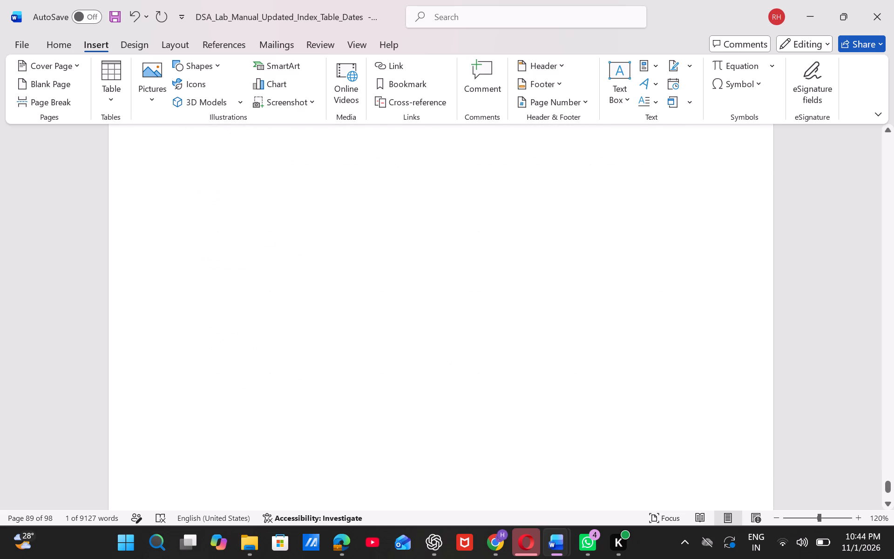
pyautogui.scroll(2, 291, 181)
pyautogui.click(253, 296)
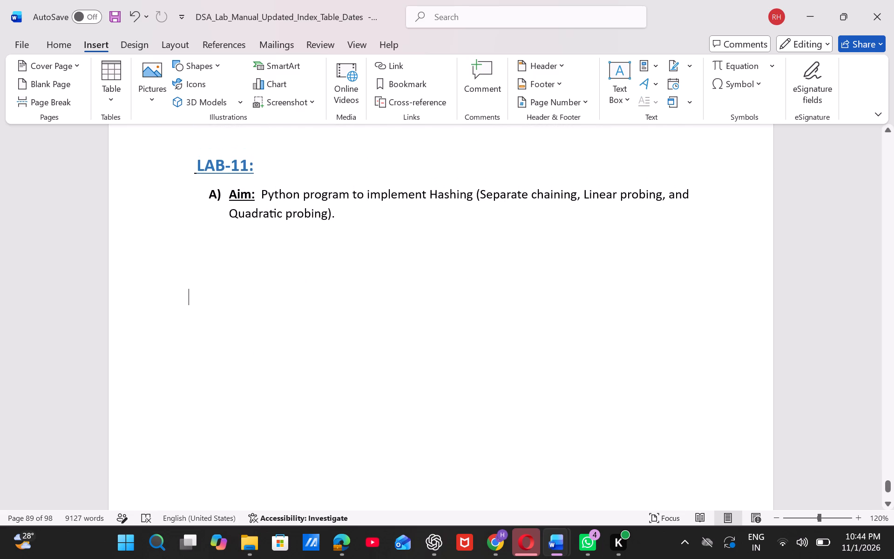
pyautogui.click(242, 248)
pyautogui.press('space')
pyautogui.press('space')
pyautogui.press('space')
pyautogui.press('space')
pyautogui.press('space')
pyautogui.press('space')
pyautogui.press('space')
pyautogui.press('space')
pyautogui.press('space')
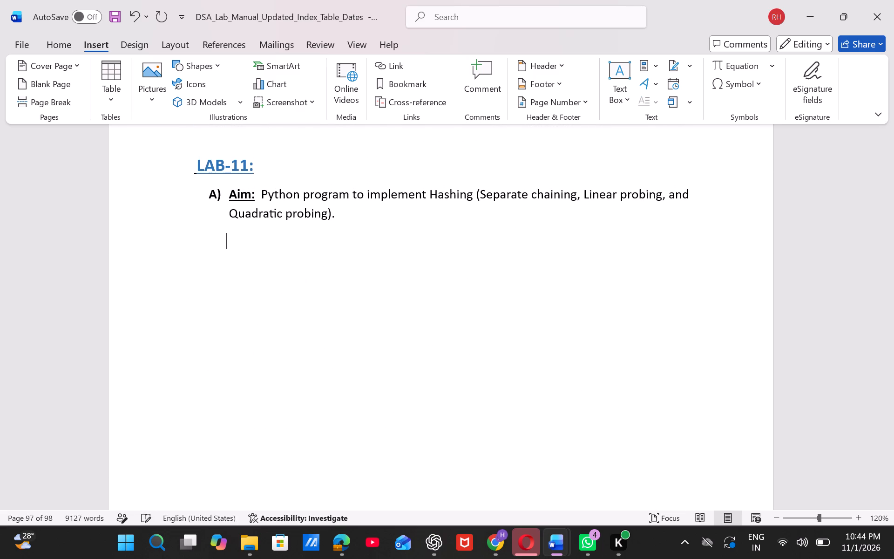
pyautogui.hotkey('ctrl', 'v')
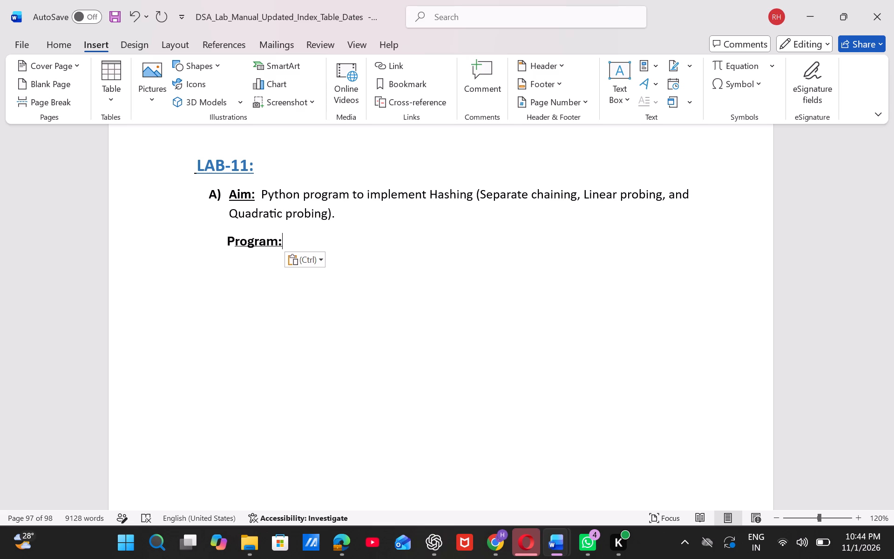
# Delete the spaces before "Program:", the line break and the Aim's closing ").", so the heading directly follows "probing".
pyautogui.press('Up')
pyautogui.press('Down')
pyautogui.press('Left')
pyautogui.press('Left')
pyautogui.press('Left')
pyautogui.press('Left')
pyautogui.press('Left')
pyautogui.press('Left')
pyautogui.press('Left')
pyautogui.press('Left')
pyautogui.press('BackSpace')
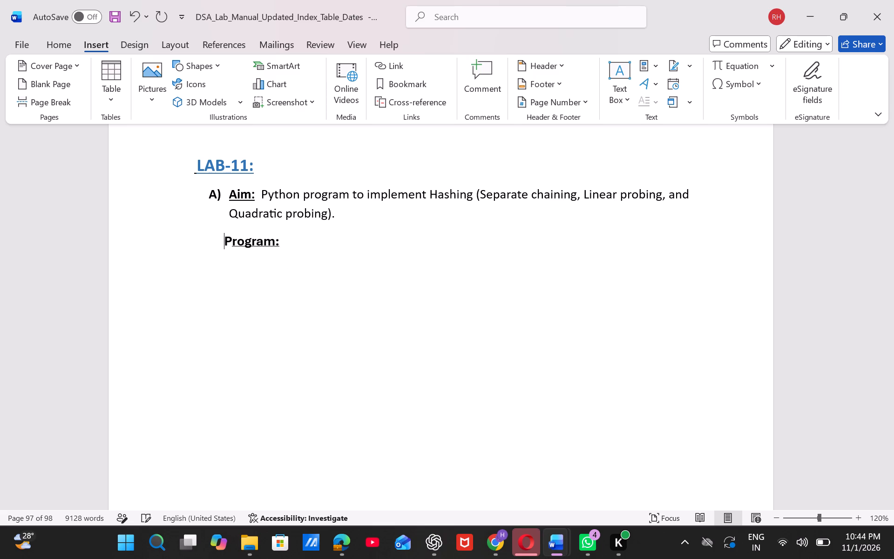
pyautogui.press('BackSpace')
pyautogui.press('BackSpace')
pyautogui.press('BackSpace')
pyautogui.press('BackSpace')
pyautogui.press('BackSpace')
pyautogui.press('BackSpace')
pyautogui.press('BackSpace')
pyautogui.press('BackSpace')
pyautogui.press('BackSpace')
pyautogui.press('BackSpace')
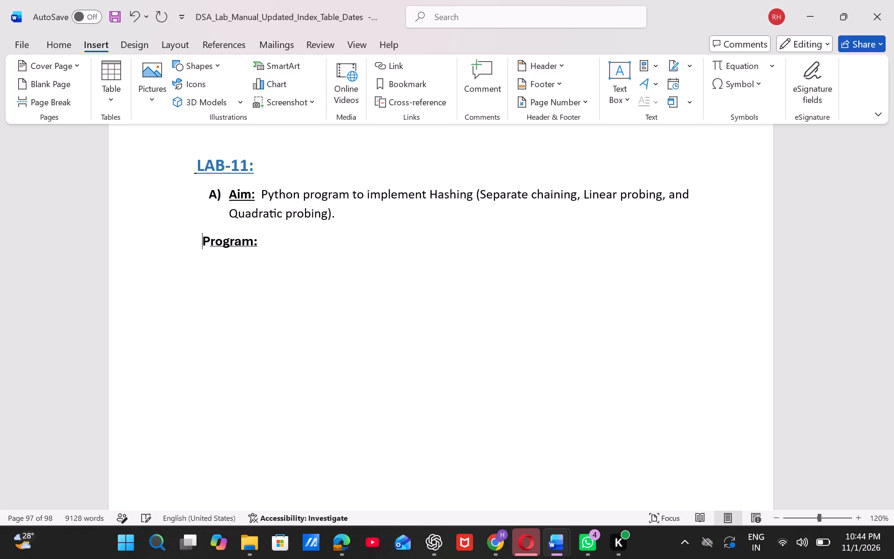
pyautogui.press('BackSpace')
pyautogui.press('BackSpace')
pyautogui.press('BackSpace')
pyautogui.press('BackSpace')
pyautogui.press('BackSpace')
pyautogui.press('BackSpace')
pyautogui.press('BackSpace')
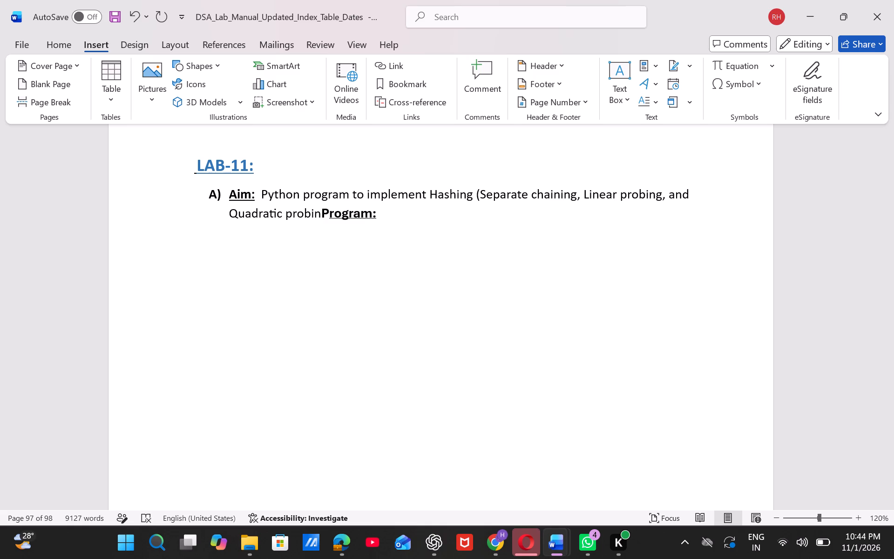
pyautogui.hotkey('ctrl', 'z')
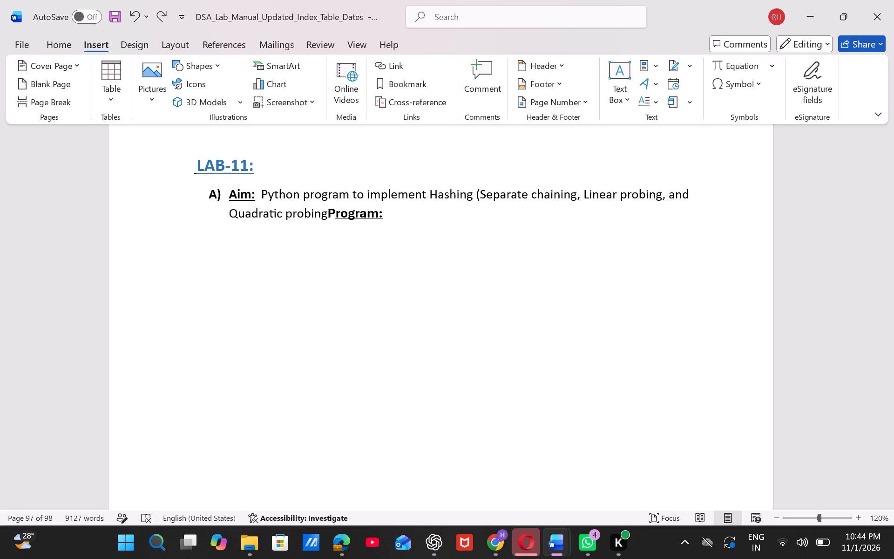
# Move "Program:" onto its own line below the LAB-11 Aim and remove its B) list numbering.
pyautogui.press('Return')
pyautogui.press('Left')
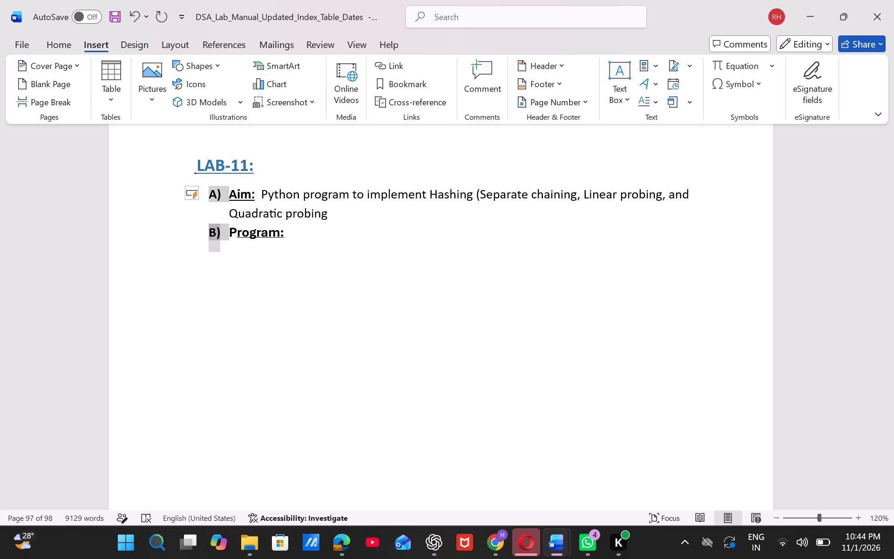
pyautogui.press('Left')
pyautogui.press('Down')
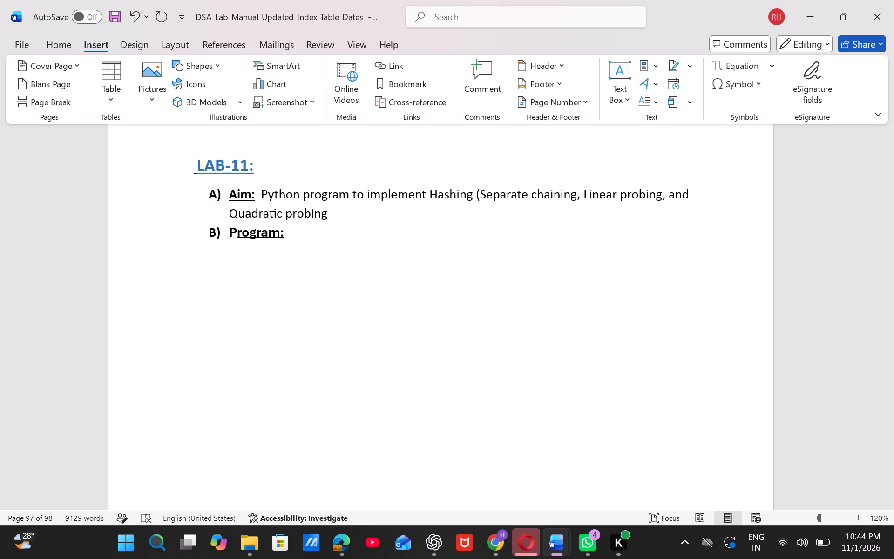
pyautogui.moveTo(224, 234); pyautogui.dragTo(199, 233)
pyautogui.click(215, 239)
pyautogui.press('BackSpace')
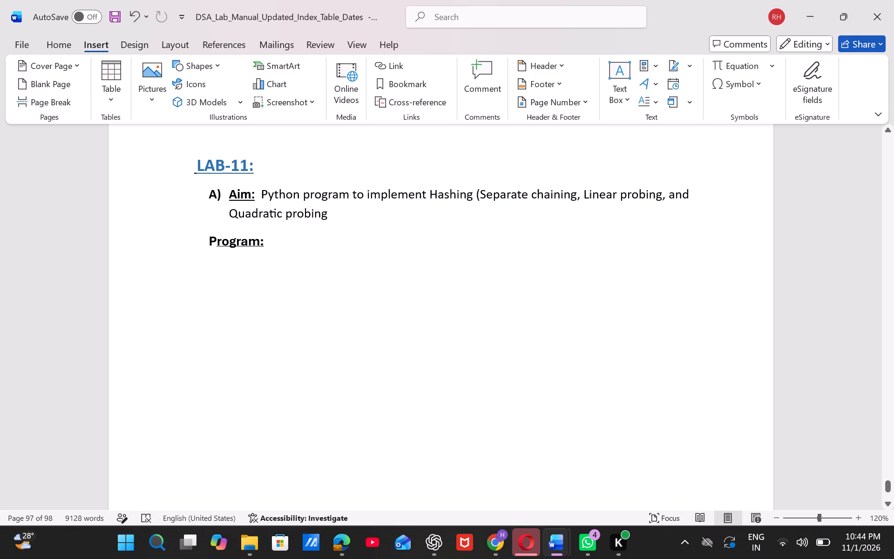
# Add an empty line below the LAB-11 "Program:" heading.
pyautogui.click(356, 268)
pyautogui.click(297, 247)
pyautogui.press('Return')
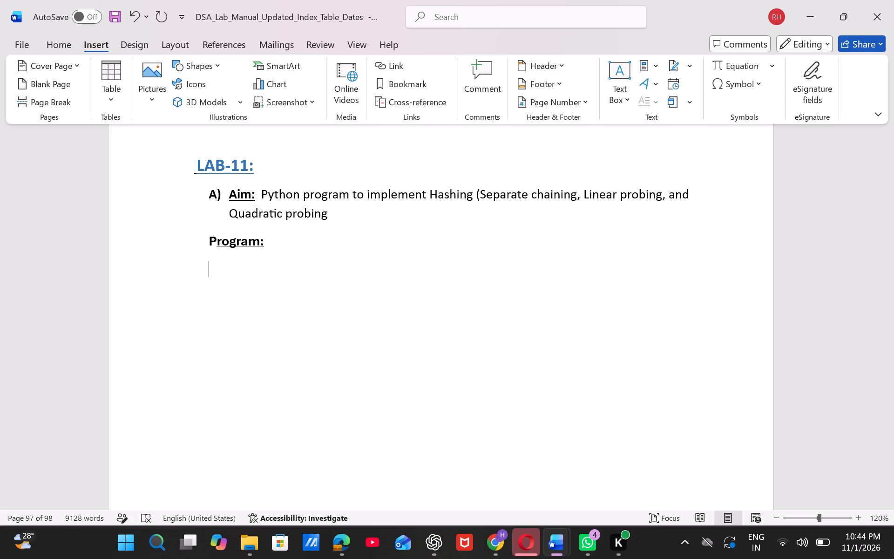
# Examine the layout of LAB-10's program code and output, and return to the LAB-11 page.
pyautogui.scroll(10, 296, 243)
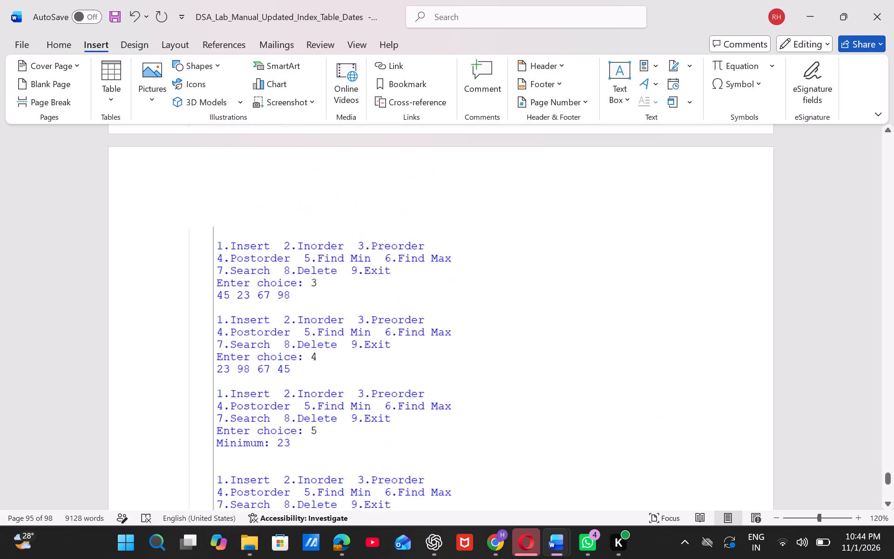
pyautogui.scroll(9, 296, 243)
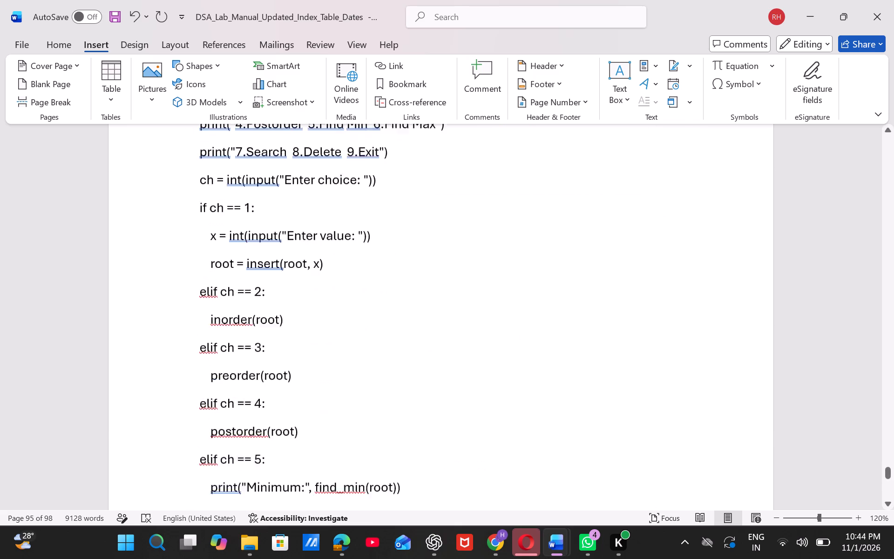
pyautogui.keyDown('ctrl'); pyautogui.scroll(-3, 296, 266); pyautogui.keyUp('ctrl')
pyautogui.scroll(4, 296, 266)
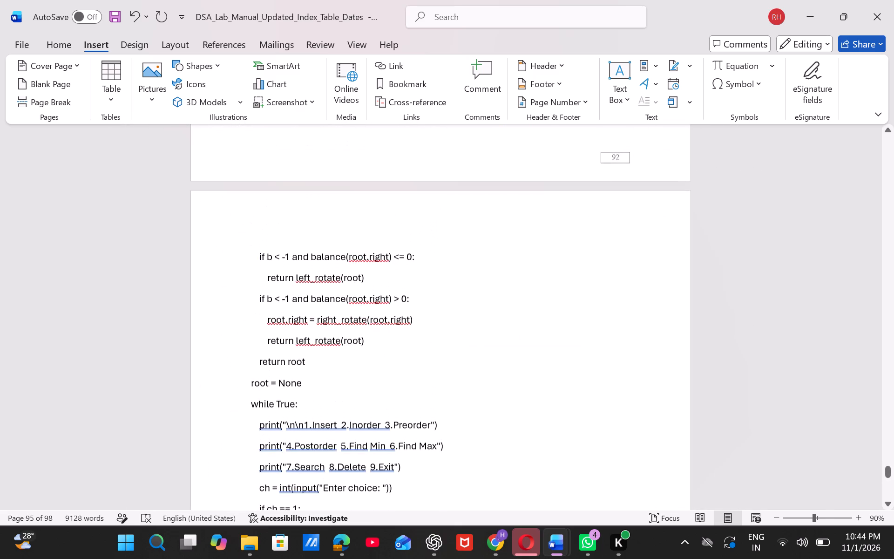
pyautogui.scroll(-9, 296, 266)
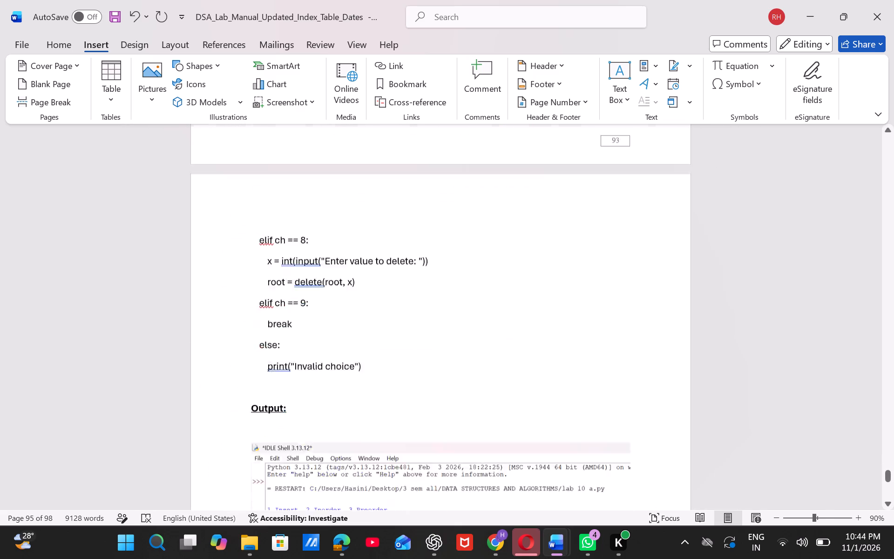
pyautogui.scroll(-9, 296, 266)
pyautogui.scroll(4, 296, 266)
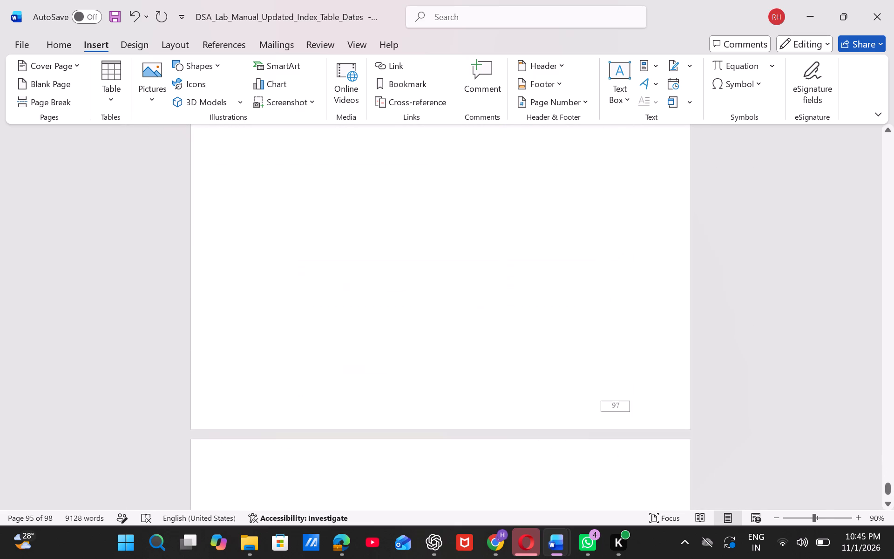
pyautogui.scroll(4, 296, 266)
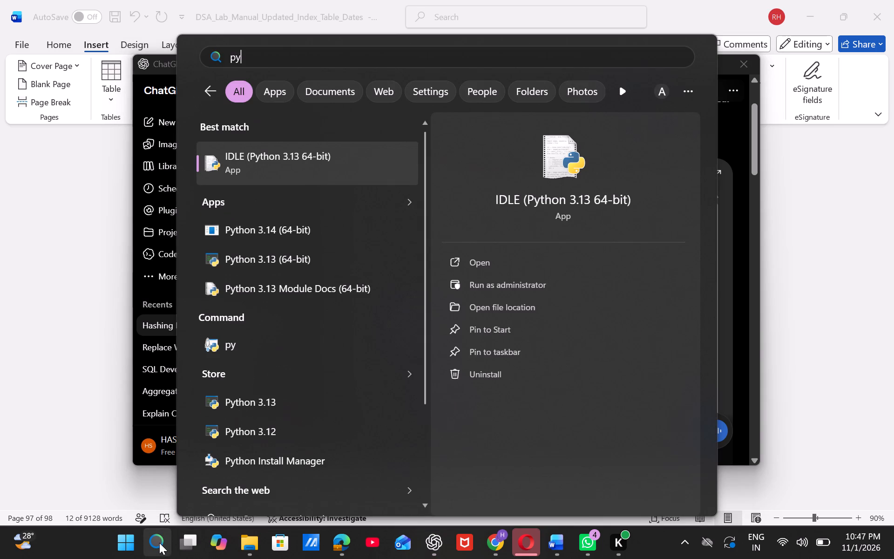
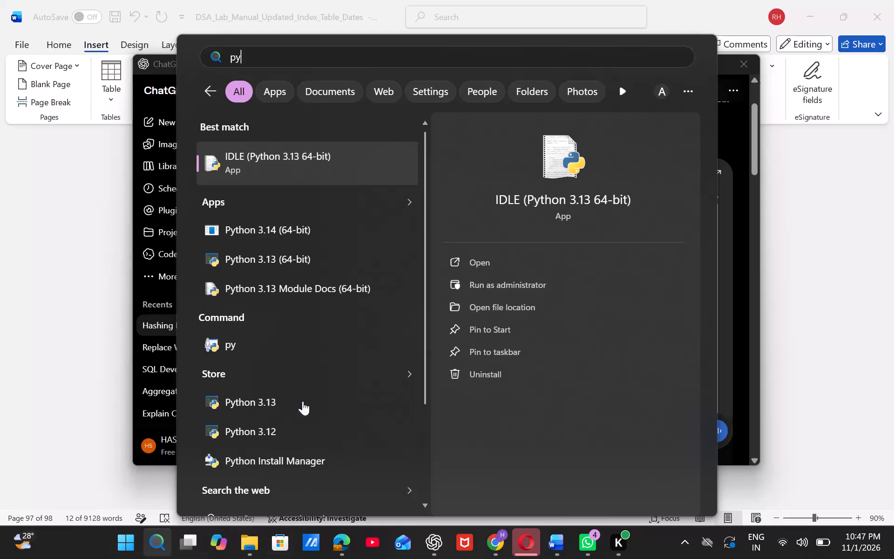
# Open IDLE (Python 3.13 64-bit) and paste the copied hashing program into a new file.
pyautogui.click(553, 258)
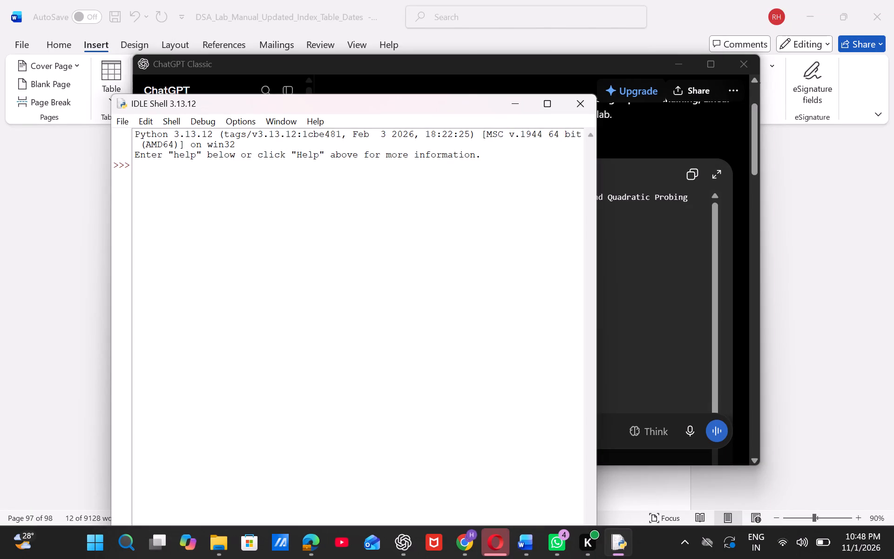
pyautogui.hotkey('ctrl', 'n')
pyautogui.hotkey('ctrl', 'v')
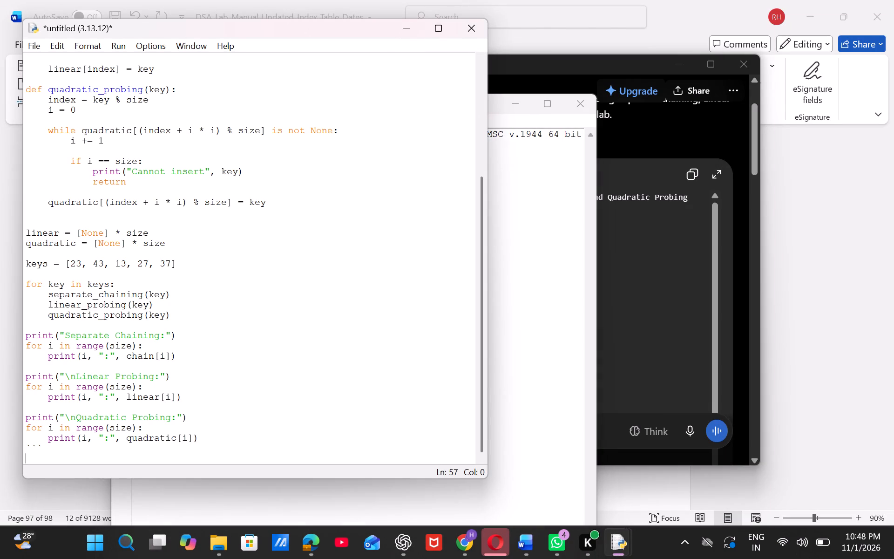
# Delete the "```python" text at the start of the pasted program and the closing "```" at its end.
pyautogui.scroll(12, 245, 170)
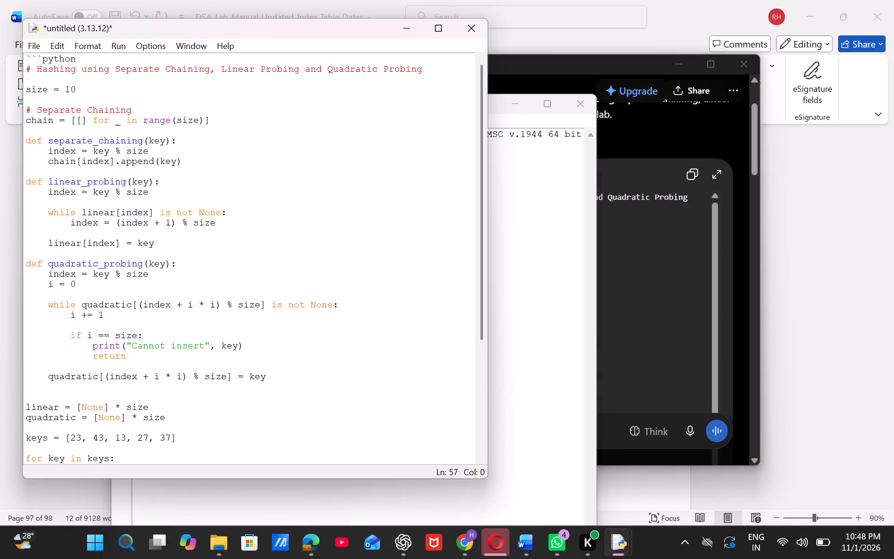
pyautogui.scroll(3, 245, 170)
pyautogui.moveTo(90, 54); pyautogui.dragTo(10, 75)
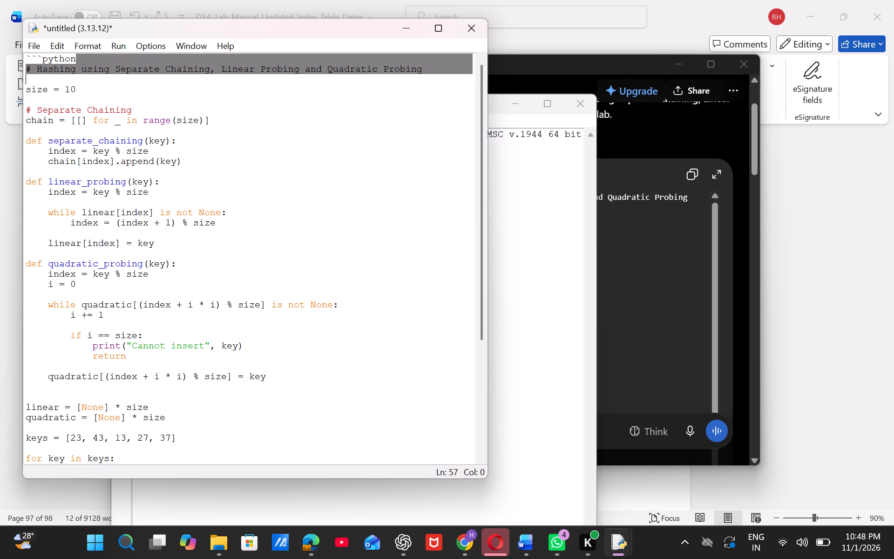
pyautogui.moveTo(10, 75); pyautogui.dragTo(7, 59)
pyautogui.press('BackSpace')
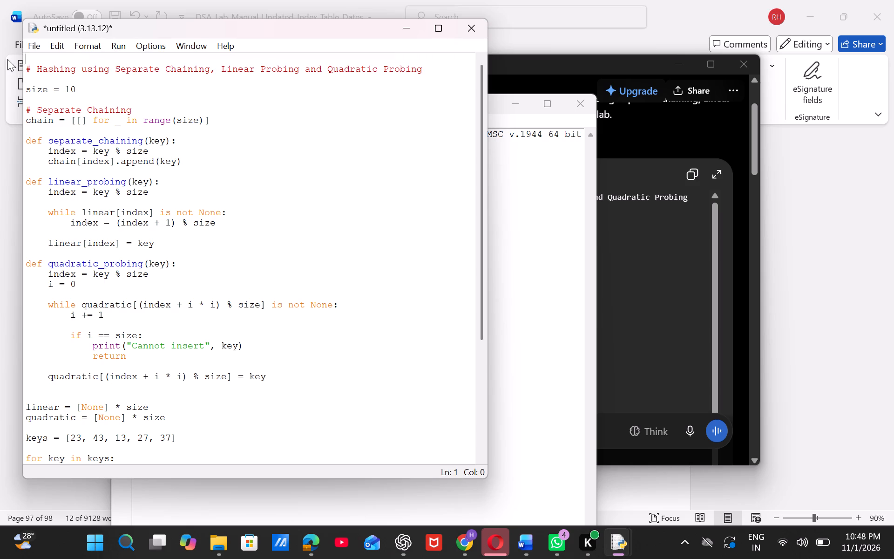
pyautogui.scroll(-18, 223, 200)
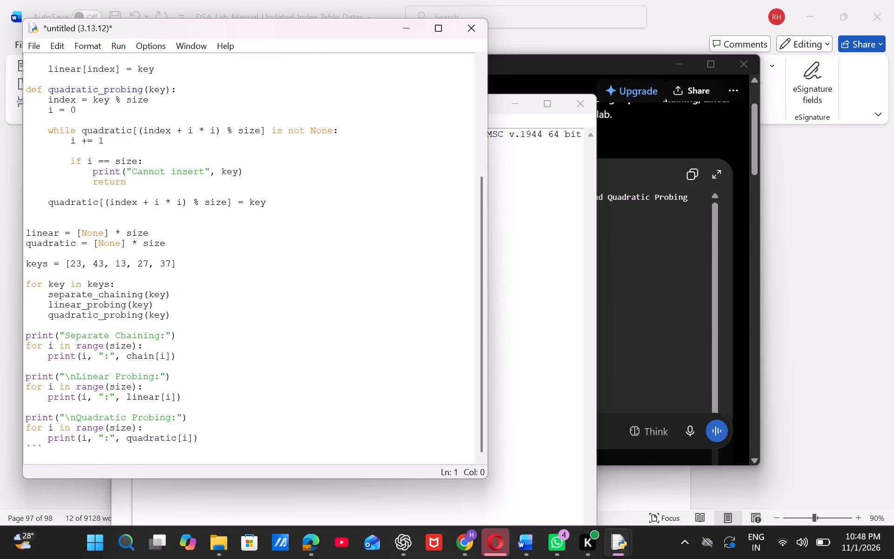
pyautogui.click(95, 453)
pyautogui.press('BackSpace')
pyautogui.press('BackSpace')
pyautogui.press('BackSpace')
pyautogui.click(128, 46)
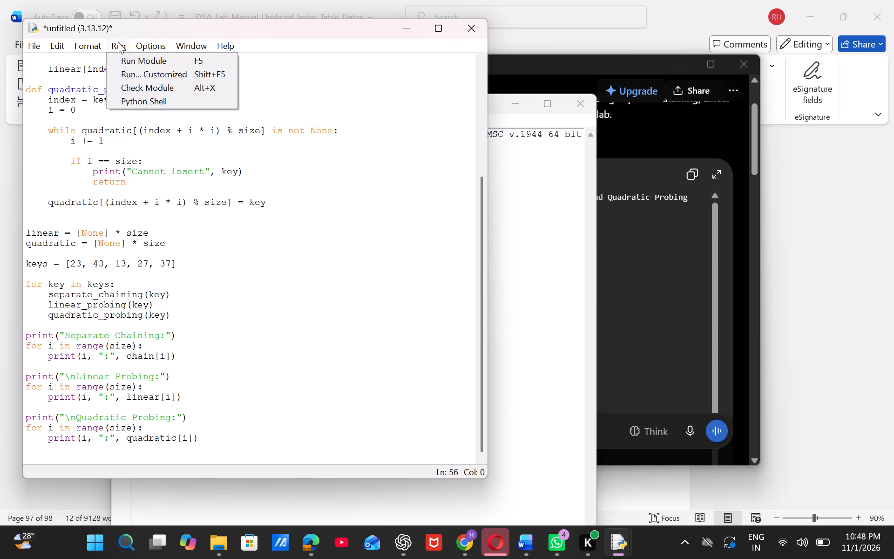
pyautogui.click(121, 56)
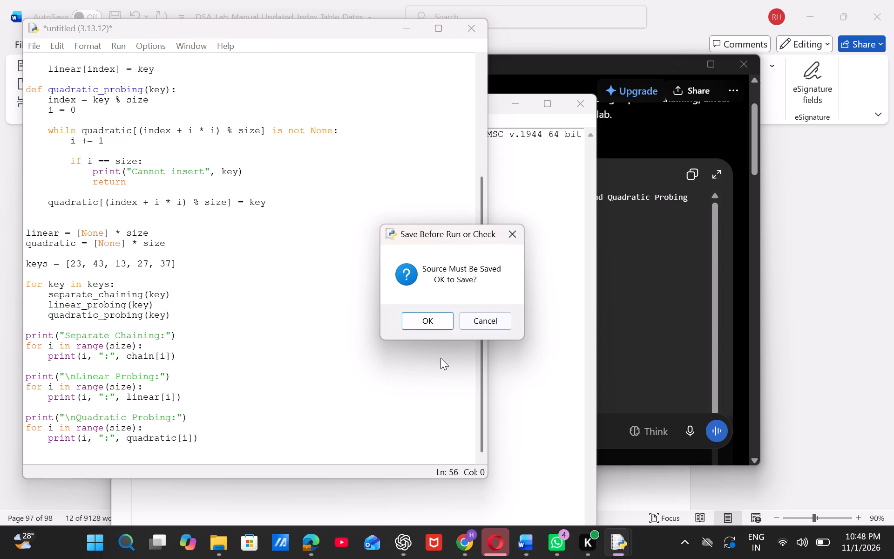
pyautogui.click(433, 325)
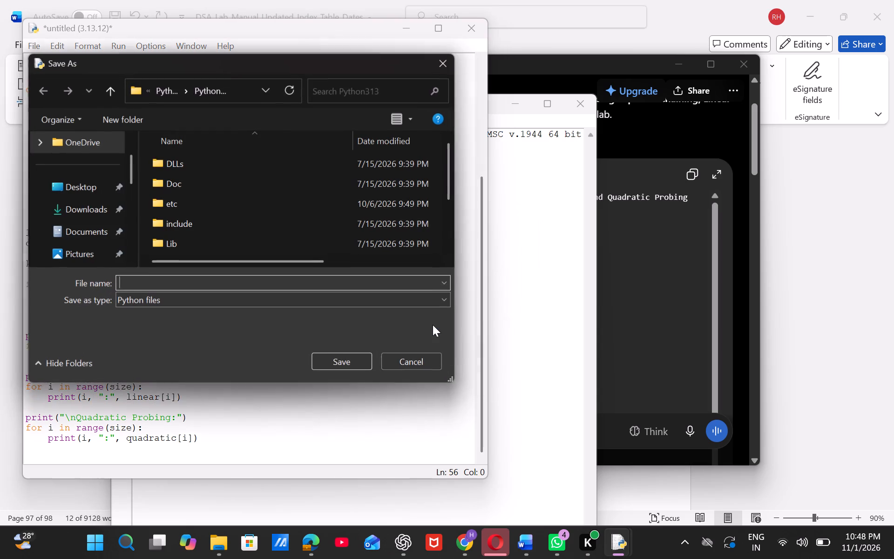
pyautogui.scroll(-1, 96, 181)
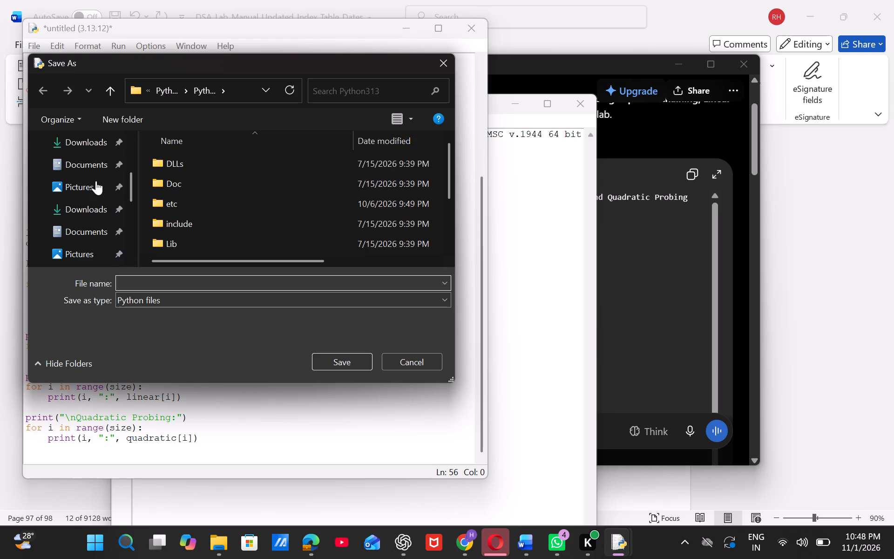
pyautogui.scroll(-2, 85, 219)
pyautogui.scroll(2, 104, 136)
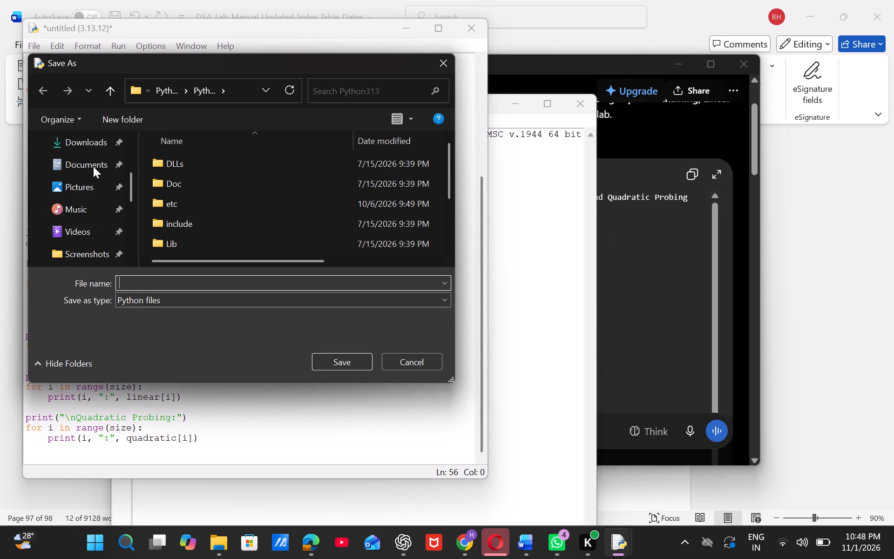
pyautogui.click(100, 206)
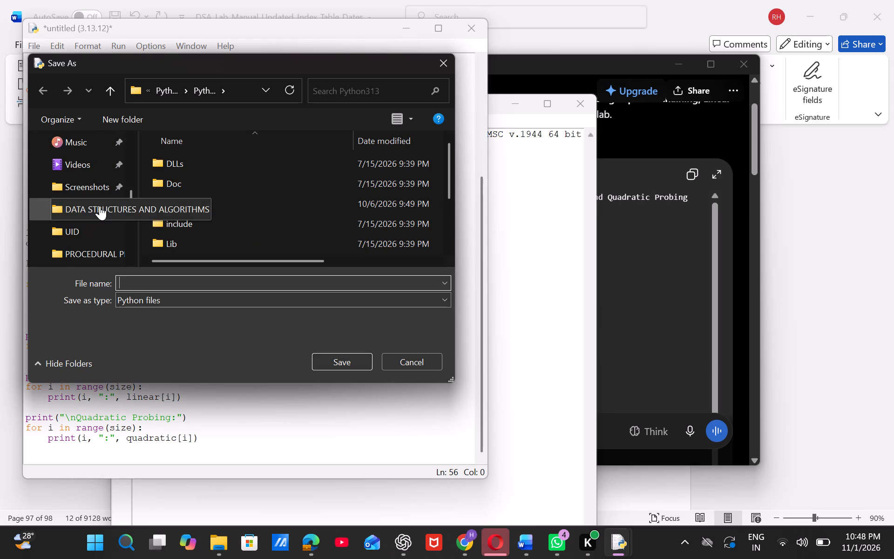
pyautogui.click(247, 279)
pyautogui.write('la')
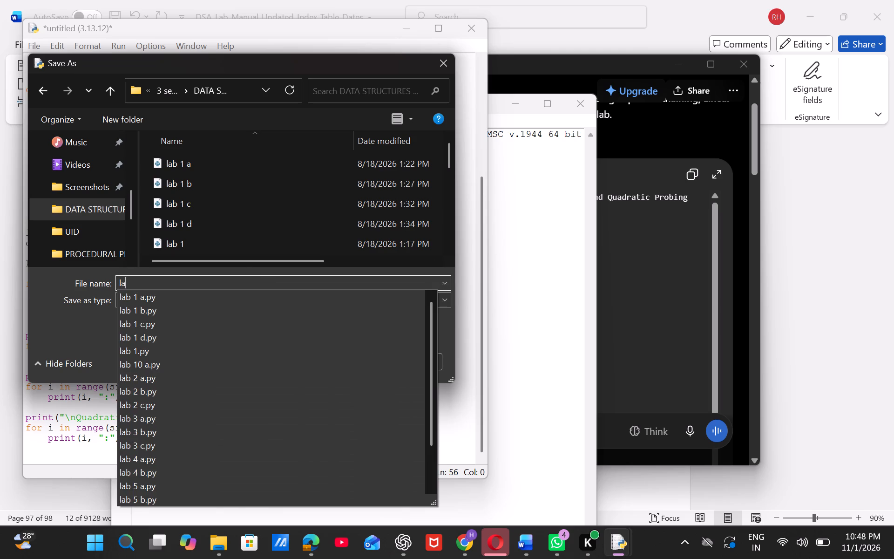
pyautogui.write('b 11')
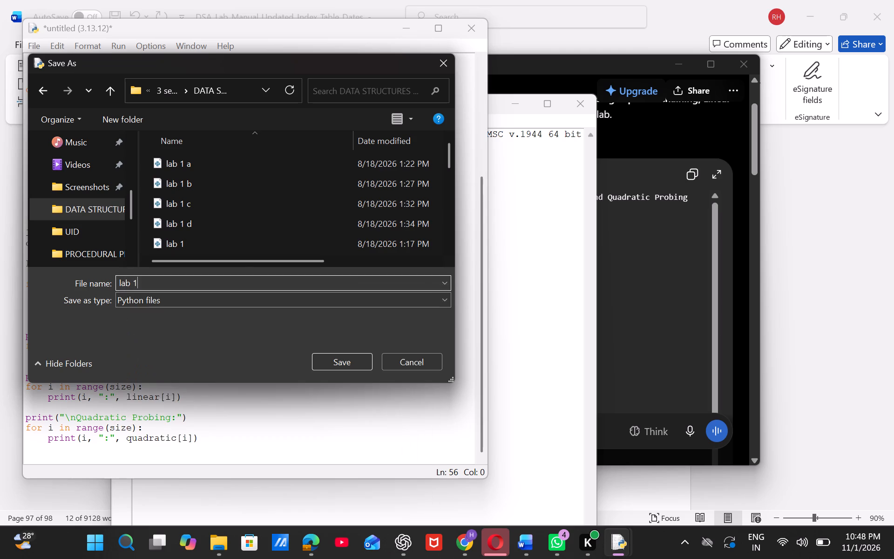
pyautogui.press('a')
pyautogui.press('Return')
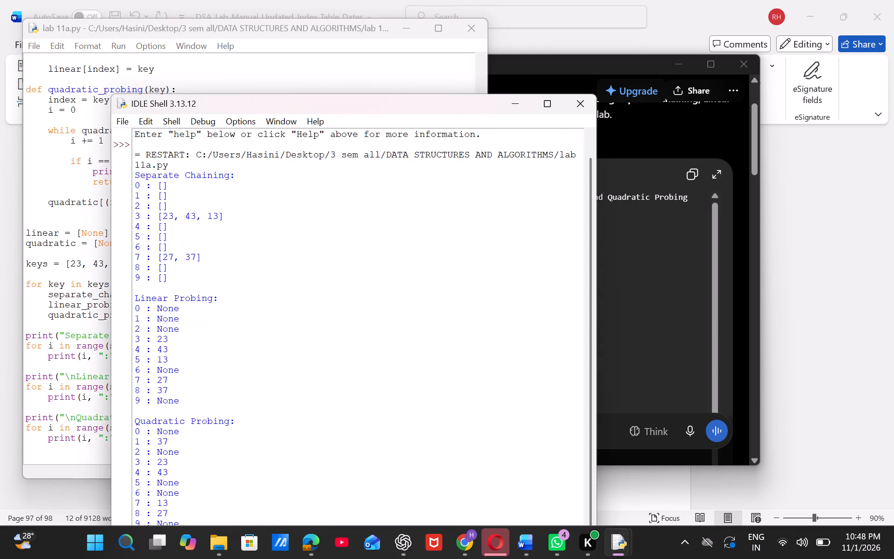
pyautogui.scroll(-3, 363, 243)
pyautogui.scroll(-3, 382, 309)
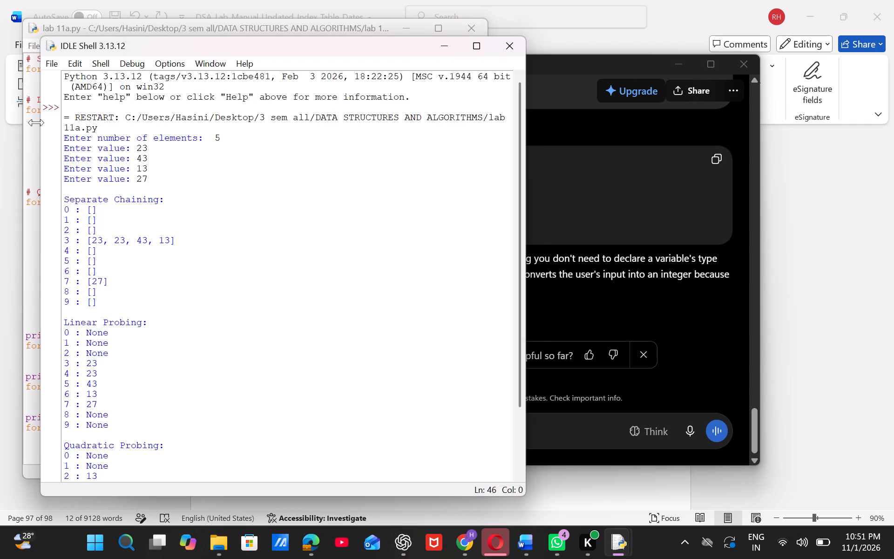
# Review the hashing program in the lab 11a.py editor window and copy all of its code.
pyautogui.click(23, 123)
pyautogui.scroll(-2, 312, 168)
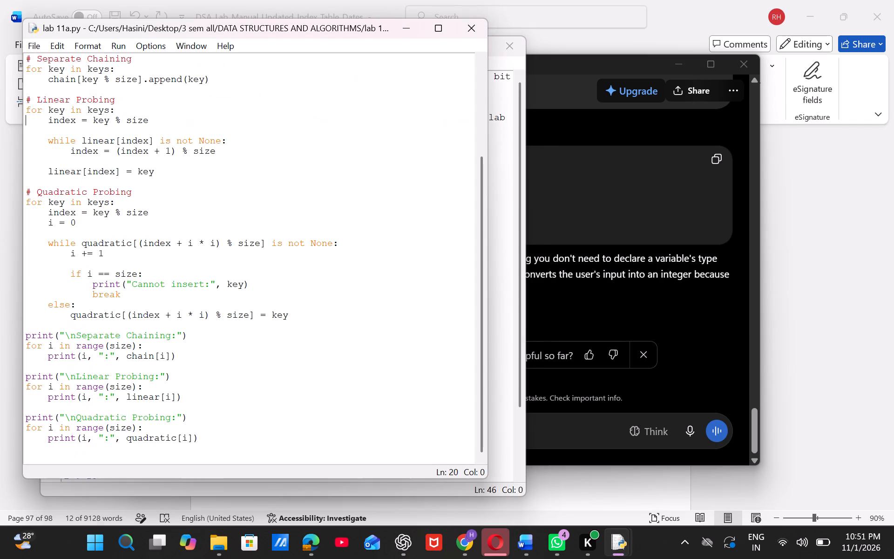
pyautogui.scroll(-6, 312, 168)
pyautogui.keyDown('ctrl'); pyautogui.scroll(1, 267, 430); pyautogui.keyUp('ctrl')
pyautogui.scroll(-3, 95, 471)
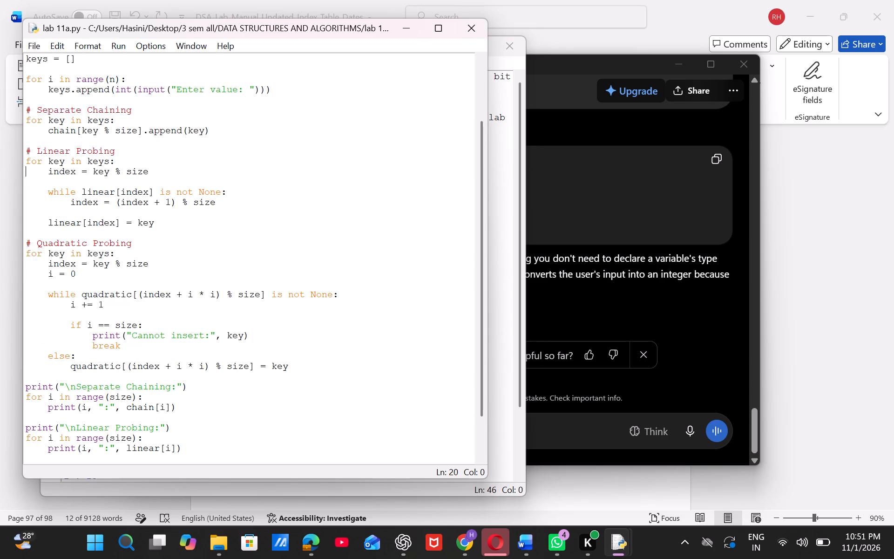
pyautogui.scroll(12, 202, 216)
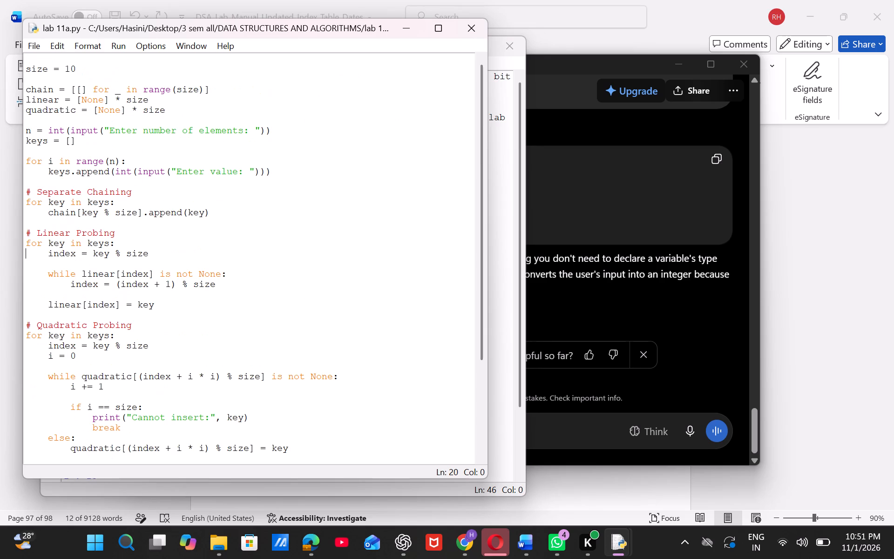
pyautogui.scroll(2, 58, 96)
pyautogui.click(37, 61)
pyautogui.hotkey('ctrl', 'a')
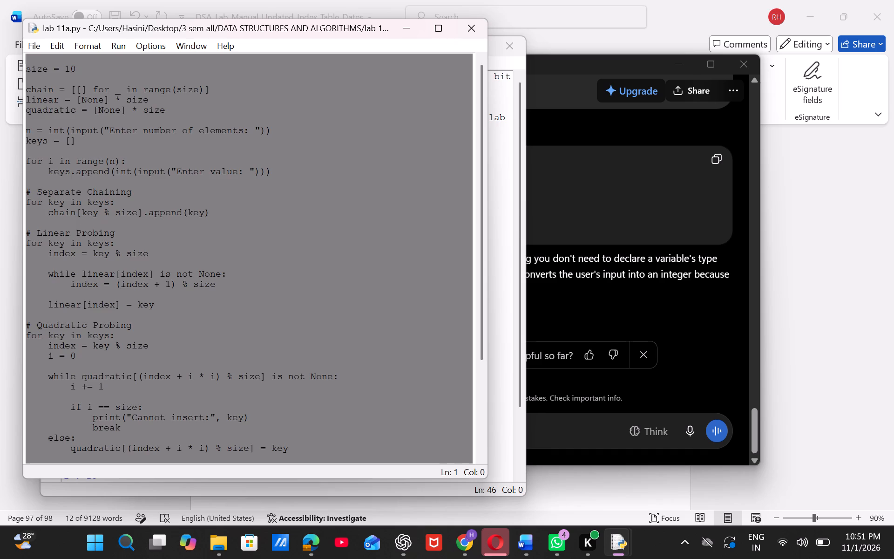
pyautogui.hotkey('ctrl', 'c')
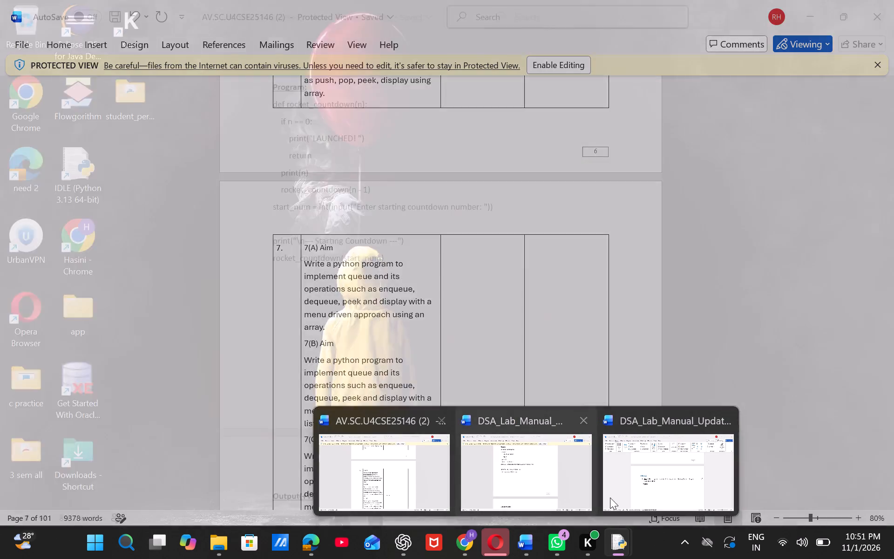
# Switch to the editable DSA lab manual in Word and paste the code below LAB-11's Program heading without bold or underline.
pyautogui.click(664, 492)
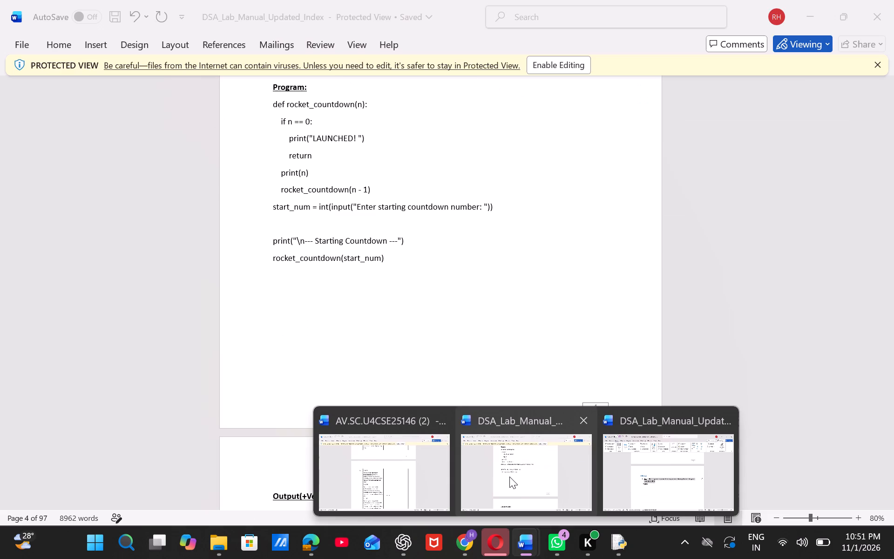
pyautogui.click(669, 469)
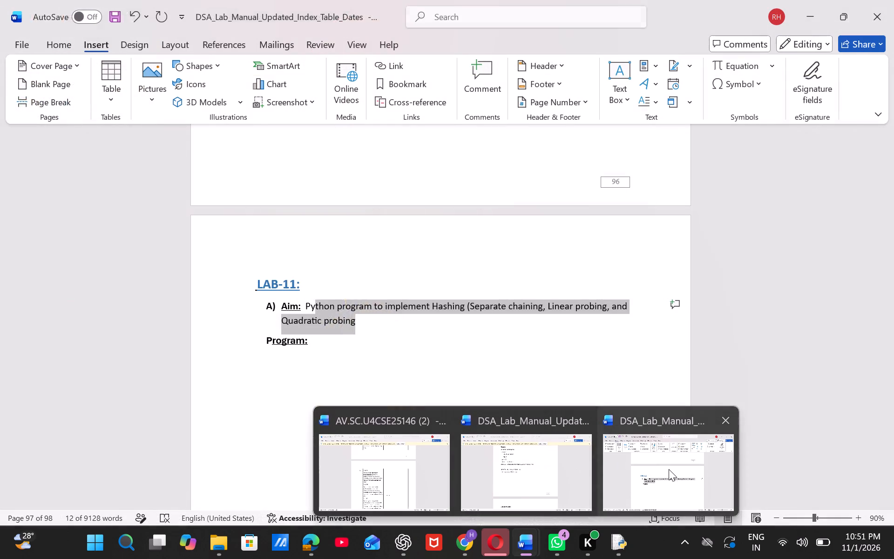
pyautogui.click(474, 425)
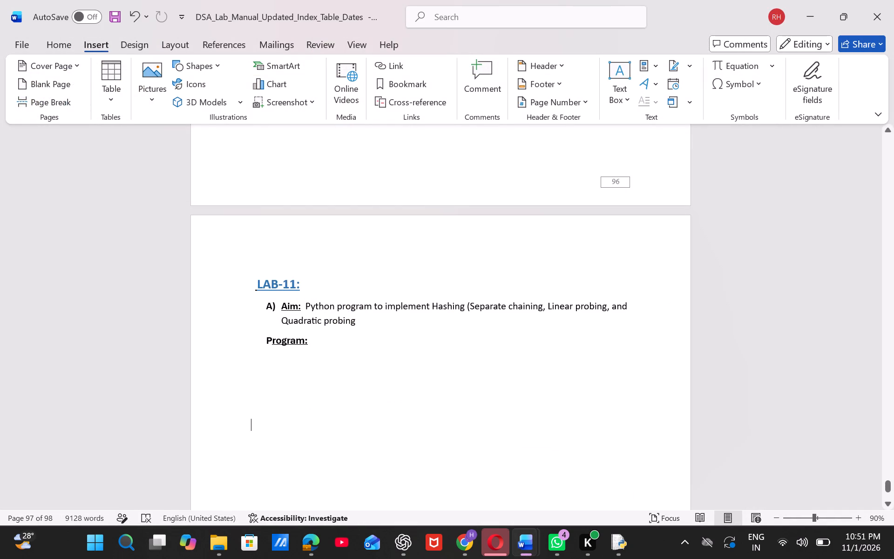
pyautogui.click(336, 345)
pyautogui.press('Return')
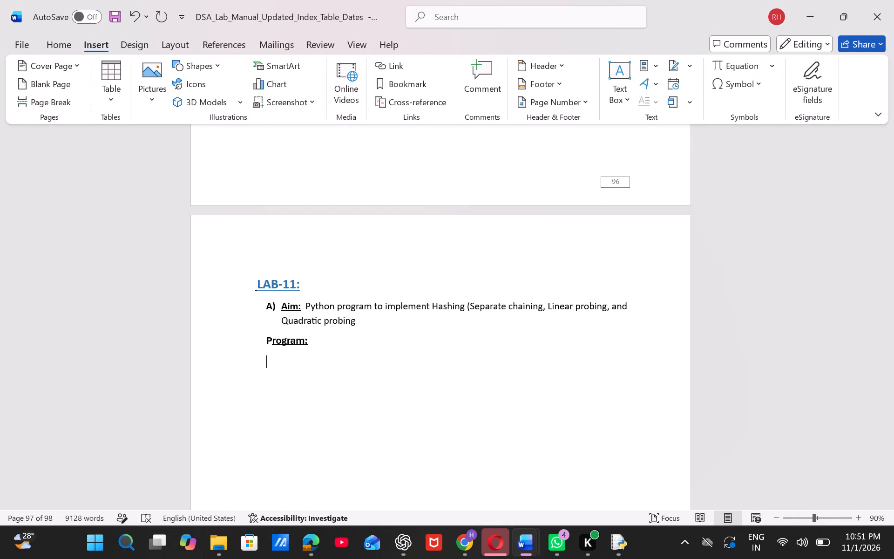
pyautogui.rightClick(336, 345)
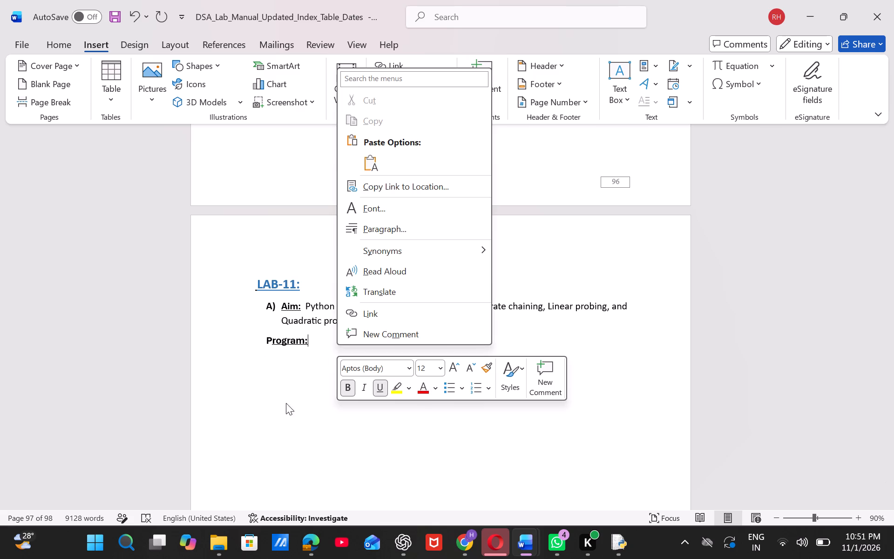
pyautogui.click(274, 386)
pyautogui.click(279, 359)
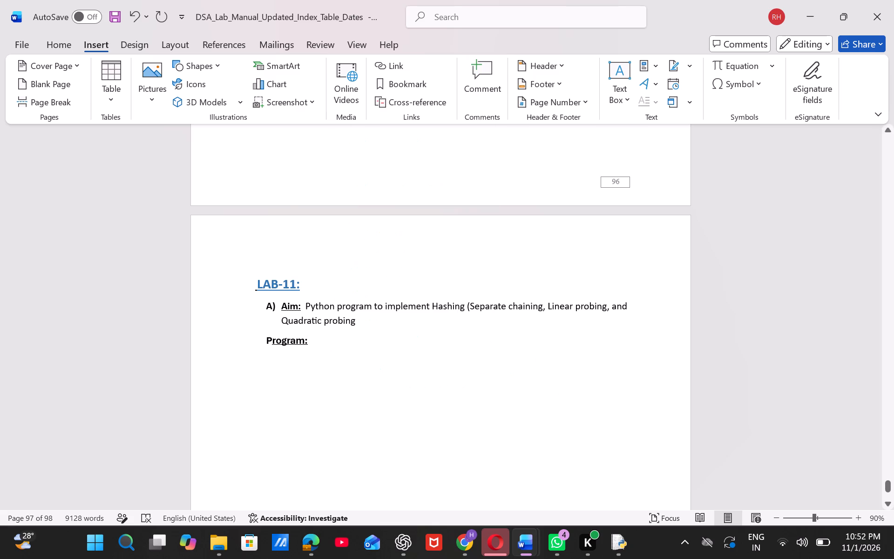
pyautogui.rightClick(279, 359)
pyautogui.click(328, 399)
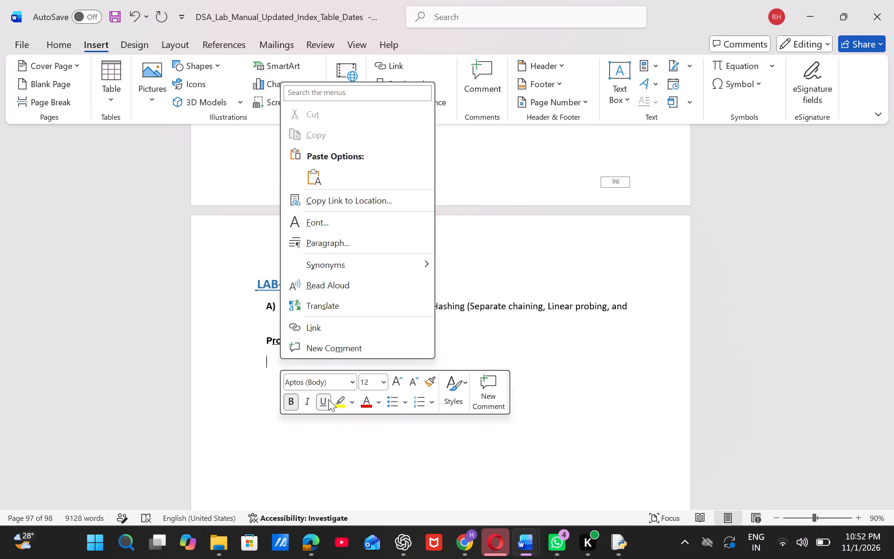
pyautogui.click(296, 397)
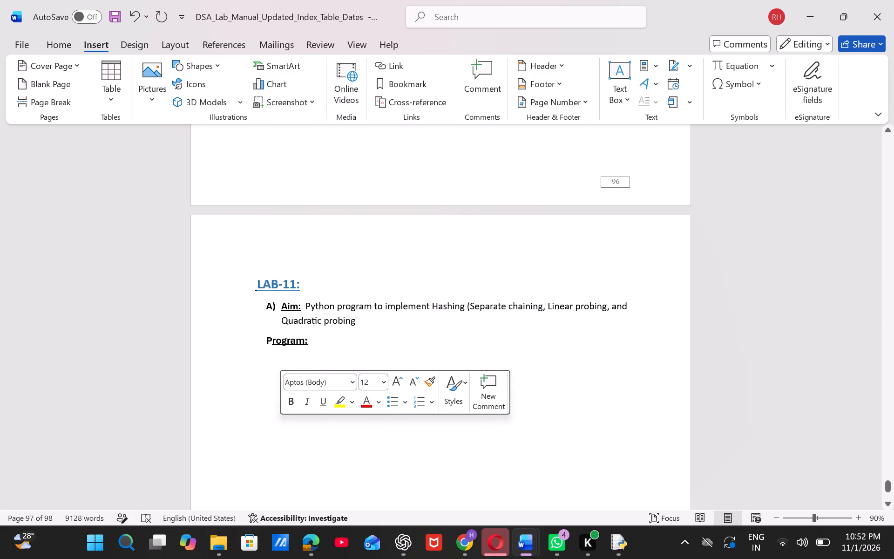
pyautogui.hotkey('ctrl', 'v')
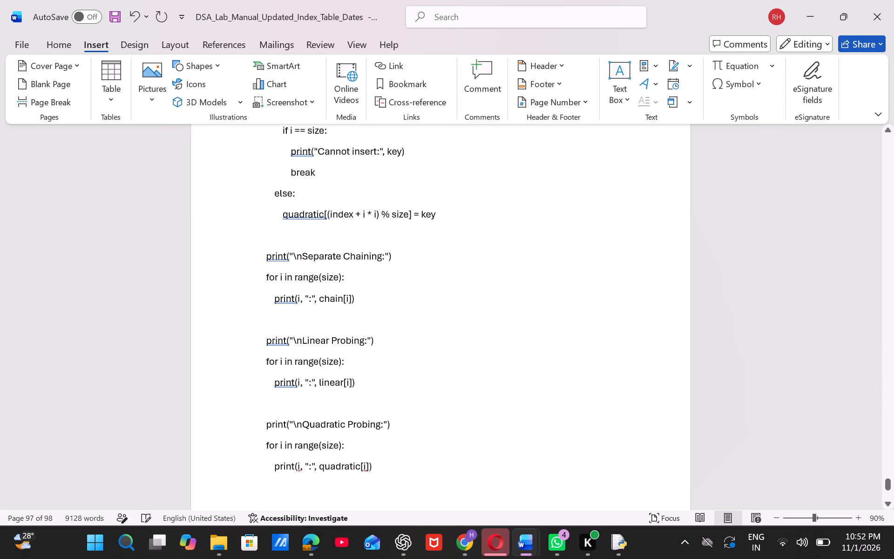
# Delete the blank lines directly above and below "size = 10" in the pasted LAB-11 program.
pyautogui.scroll(12, 281, 364)
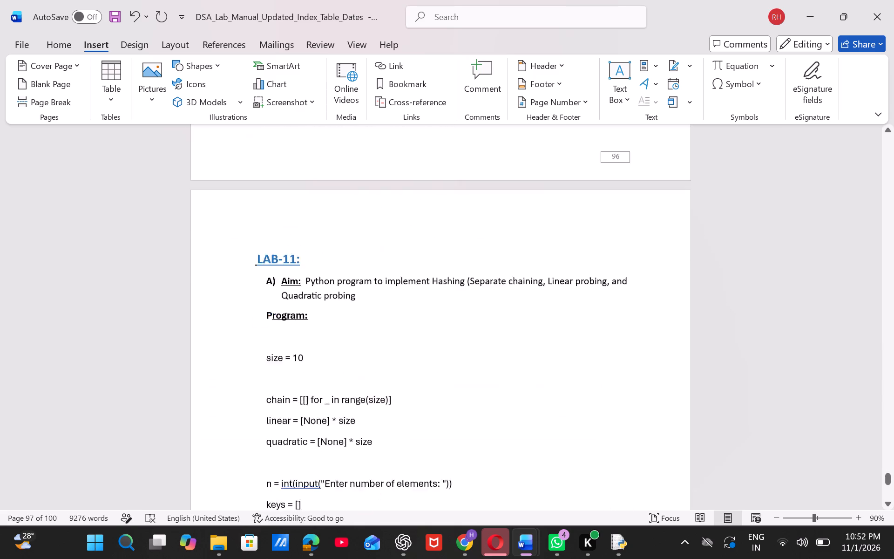
pyautogui.scroll(-2, 281, 364)
pyautogui.click(281, 221)
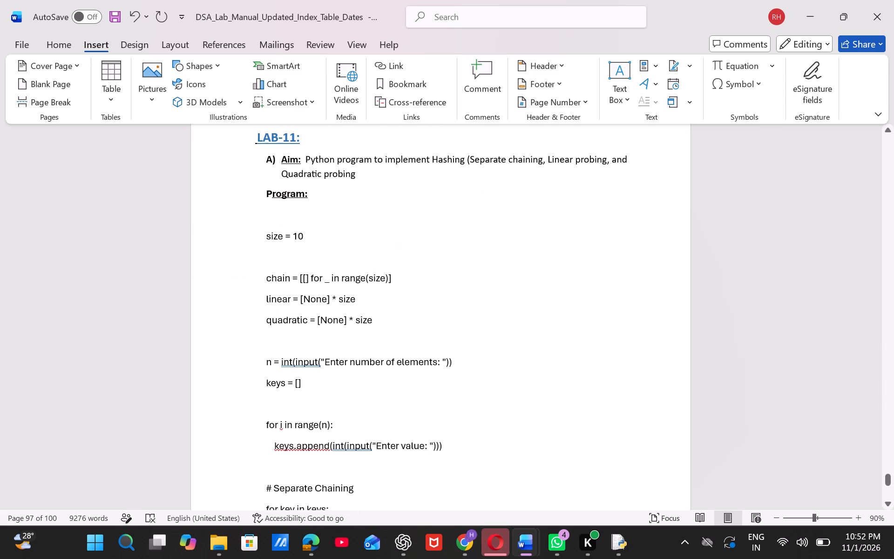
pyautogui.press('BackSpace')
pyautogui.press('BackSpace')
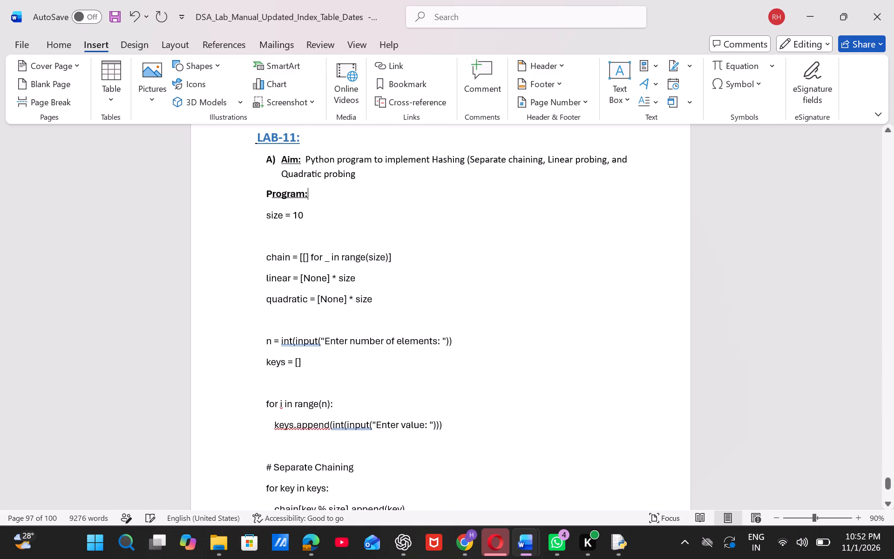
pyautogui.click(275, 243)
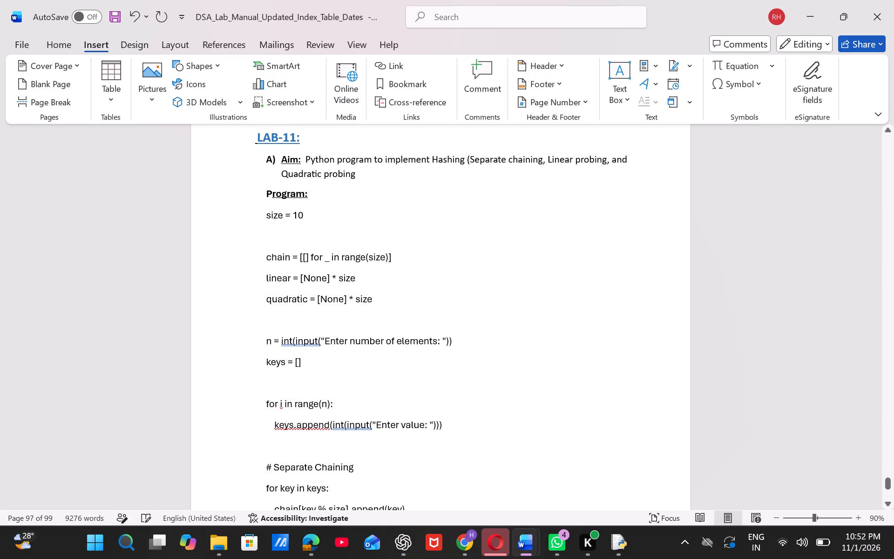
pyautogui.press('BackSpace')
pyautogui.press('BackSpace')
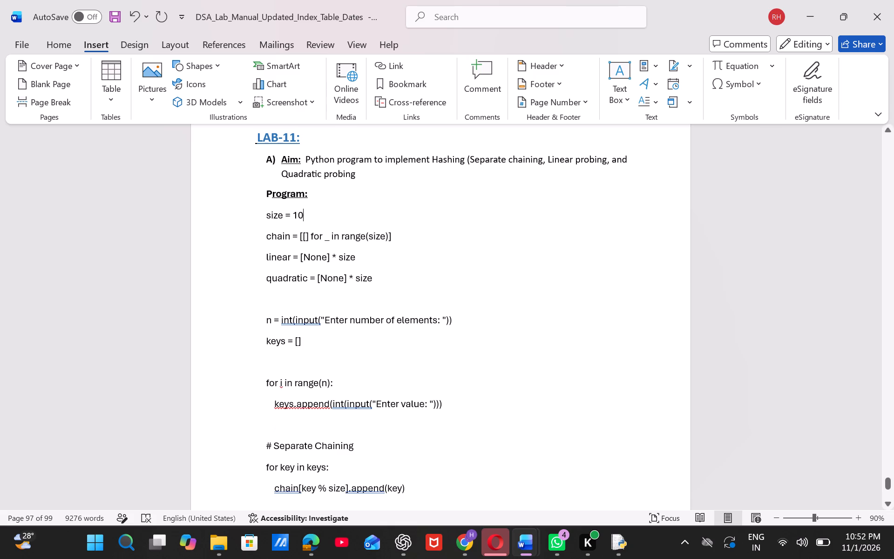
# Switch to the lab 11a.py editor window in IDLE and run the hashing program again.
pyautogui.click(650, 490)
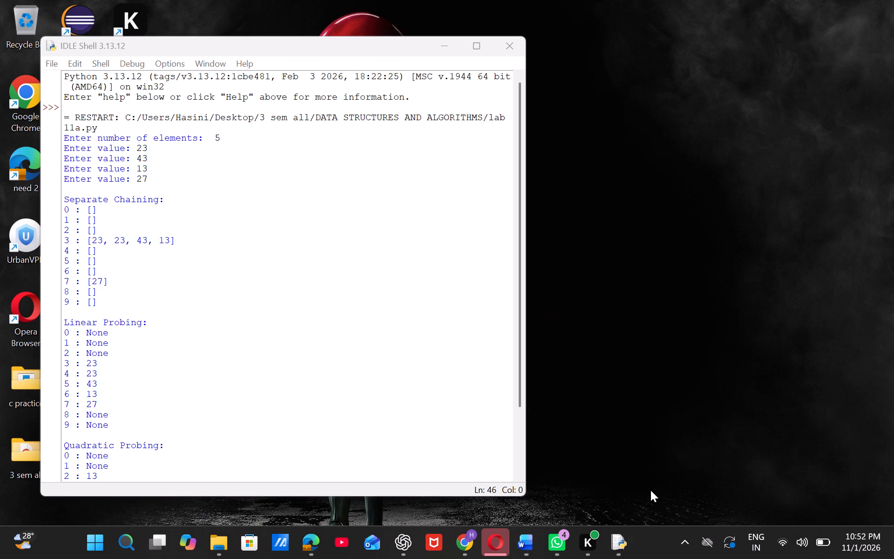
pyautogui.click(576, 480)
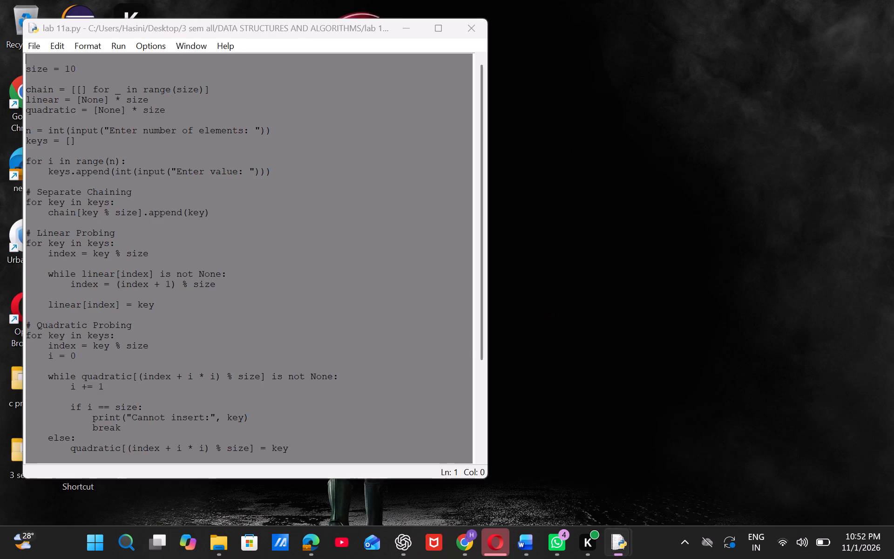
pyautogui.click(305, 272)
pyautogui.scroll(5, 305, 272)
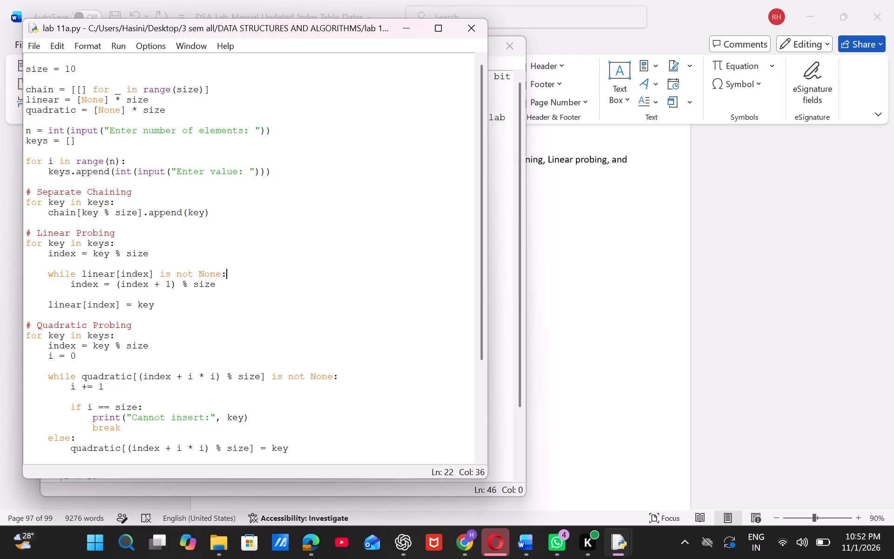
pyautogui.click(120, 39)
pyautogui.click(129, 61)
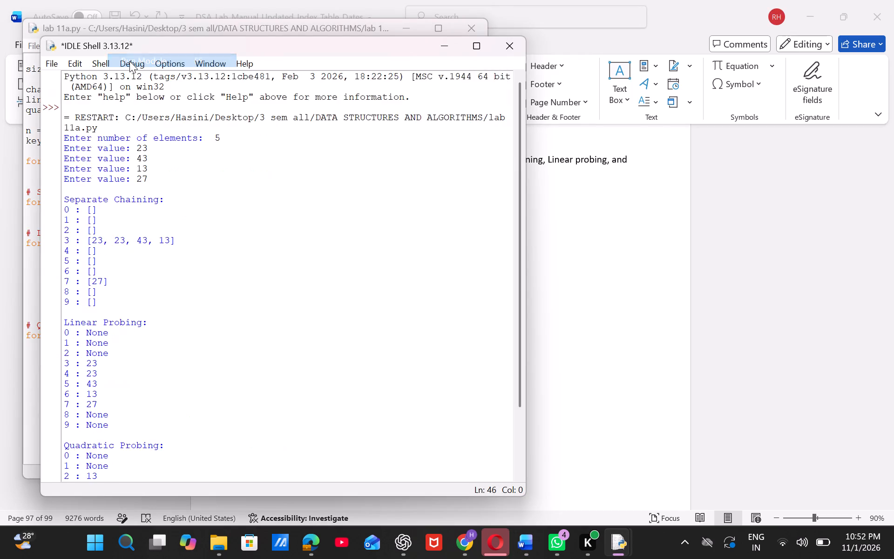
pyautogui.scroll(1, 246, 191)
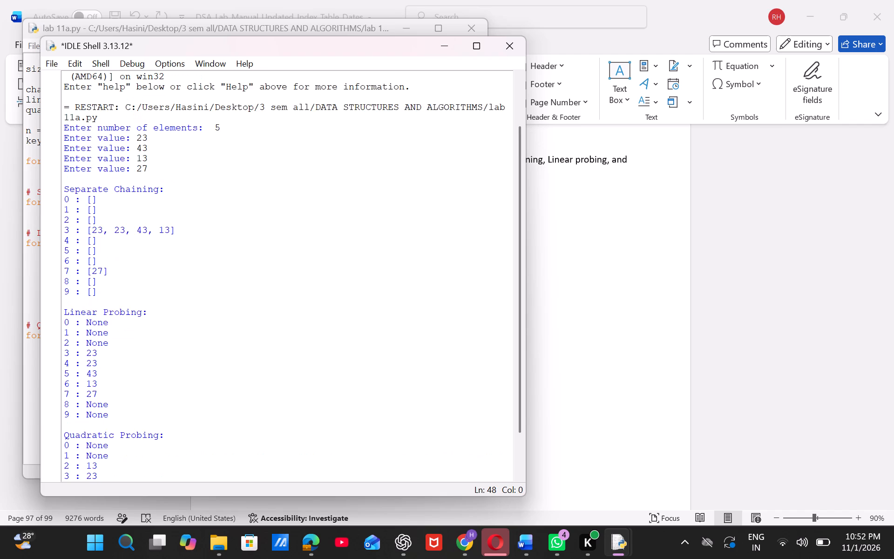
pyautogui.scroll(1, 246, 191)
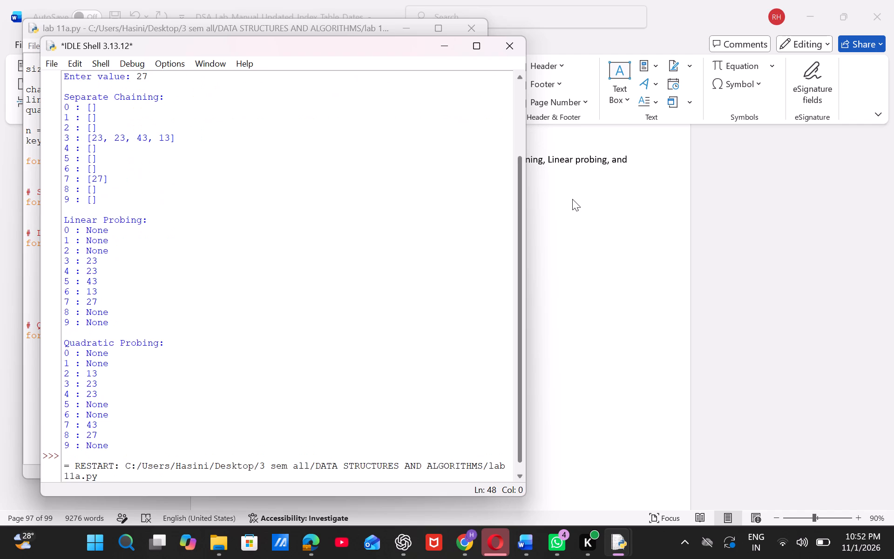
# Return to the Word lab manual and delete the blank lines above "n = int(input(", "for i in range(n):" and "# Separate Chaining" in LAB-11's program.
pyautogui.click(623, 229)
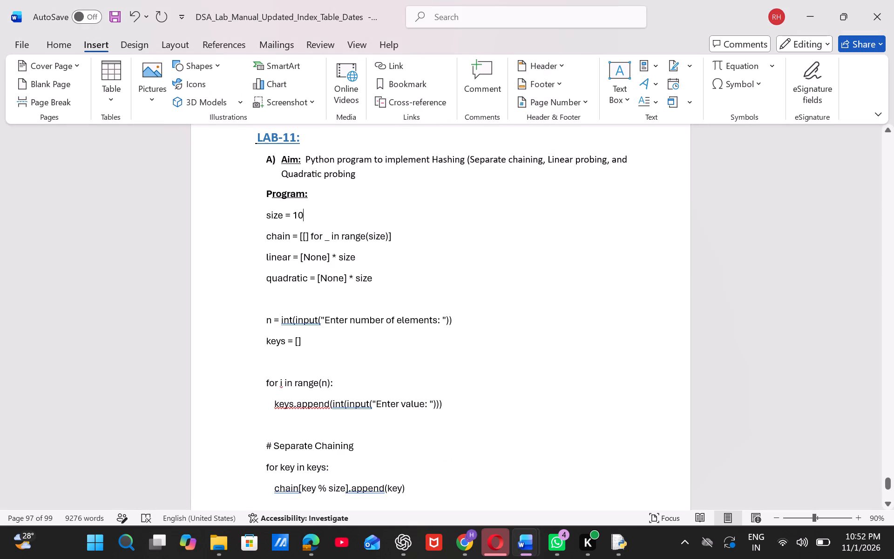
pyautogui.click(305, 300)
pyautogui.press('BackSpace')
pyautogui.press('BackSpace')
pyautogui.click(279, 343)
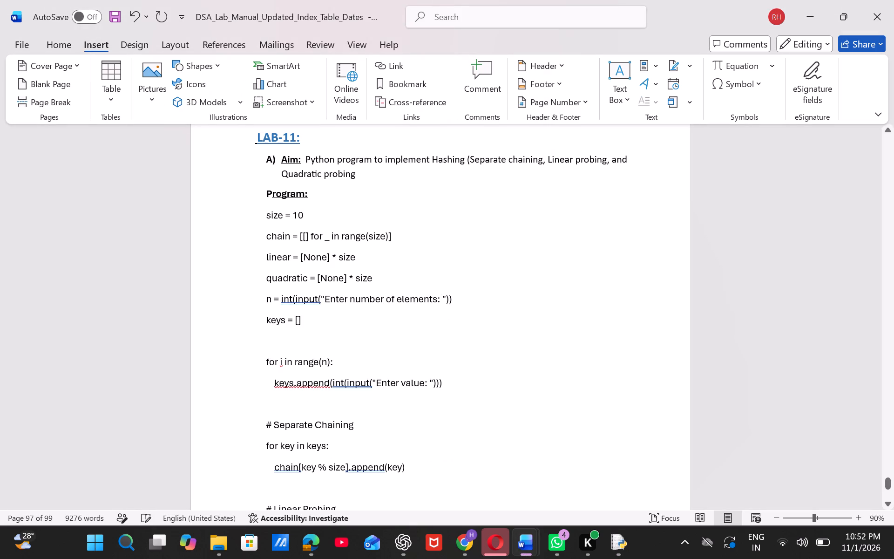
pyautogui.press('BackSpace')
pyautogui.press('BackSpace')
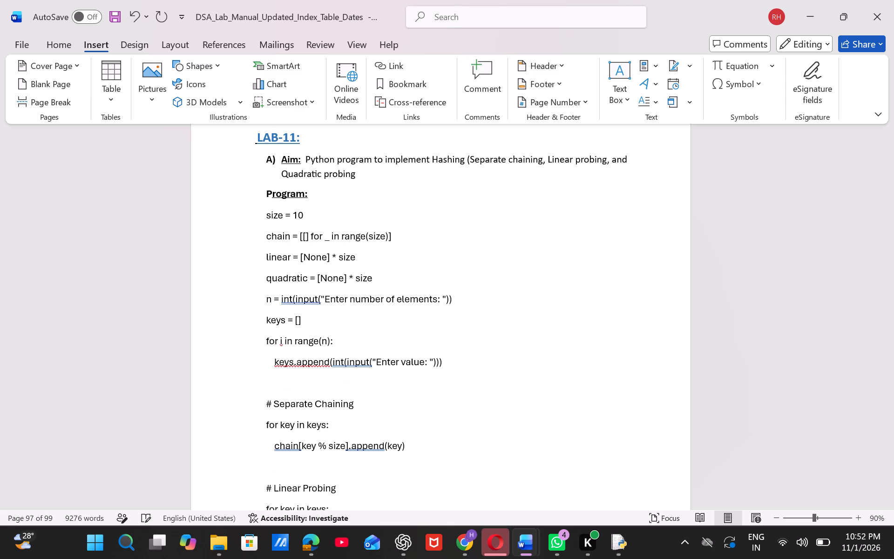
pyautogui.click(306, 381)
pyautogui.press('BackSpace')
pyautogui.press('BackSpace')
# Delete the blank lines above "# Linear Probing", "while linear[index] is not None:" and "linear[index] = key" in the LAB-11 program.
pyautogui.scroll(-1, 277, 406)
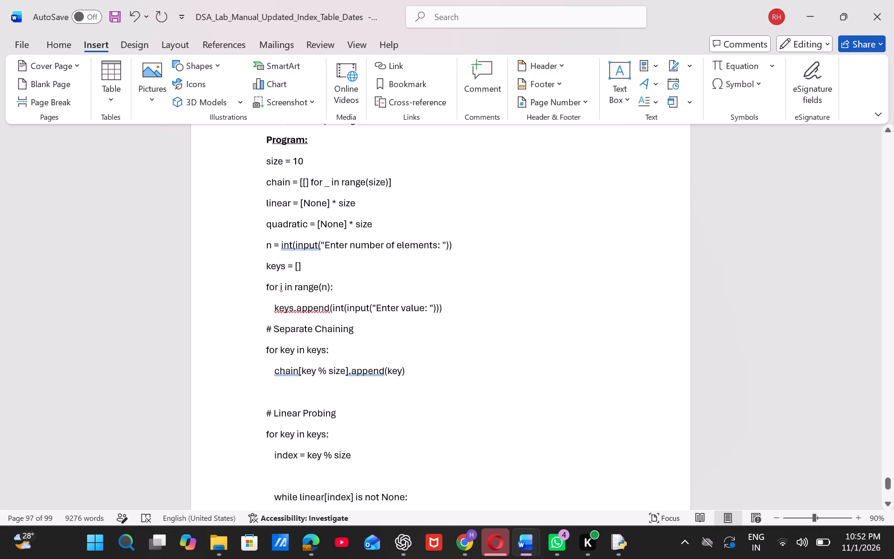
pyautogui.click(290, 394)
pyautogui.press('BackSpace')
pyautogui.press('BackSpace')
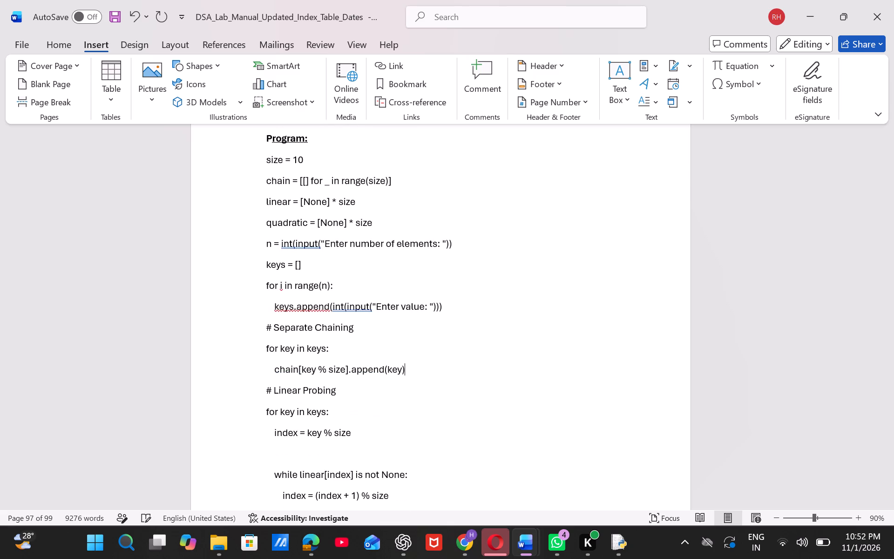
pyautogui.click(281, 453)
pyautogui.press('BackSpace')
pyautogui.press('BackSpace')
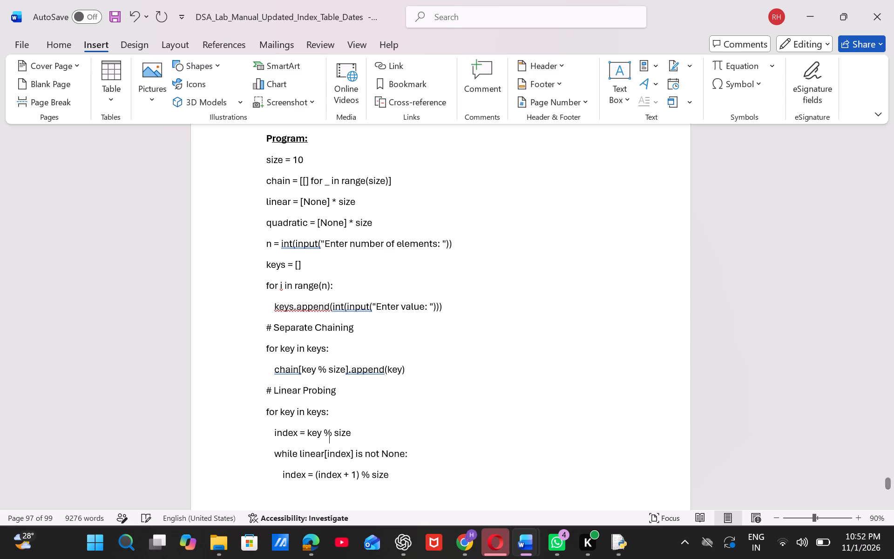
pyautogui.scroll(-2, 281, 453)
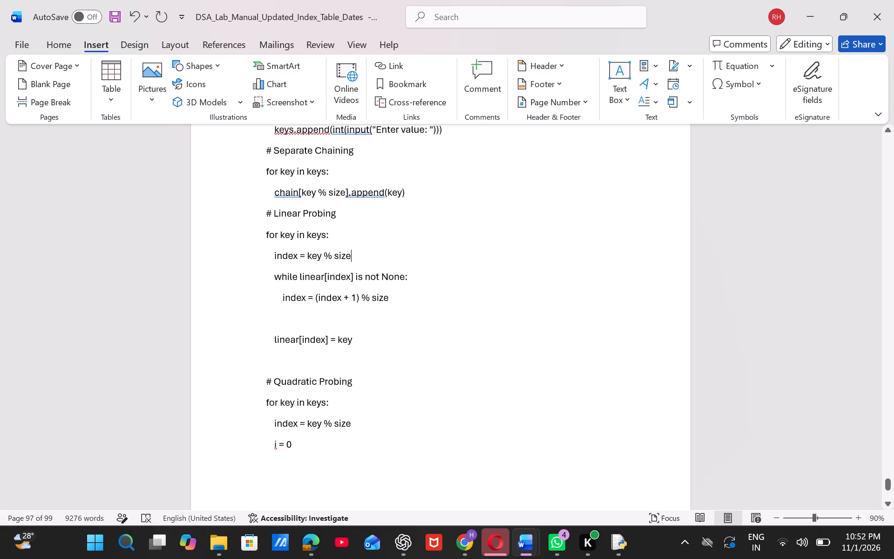
pyautogui.click(297, 327)
pyautogui.press('BackSpace')
pyautogui.press('BackSpace')
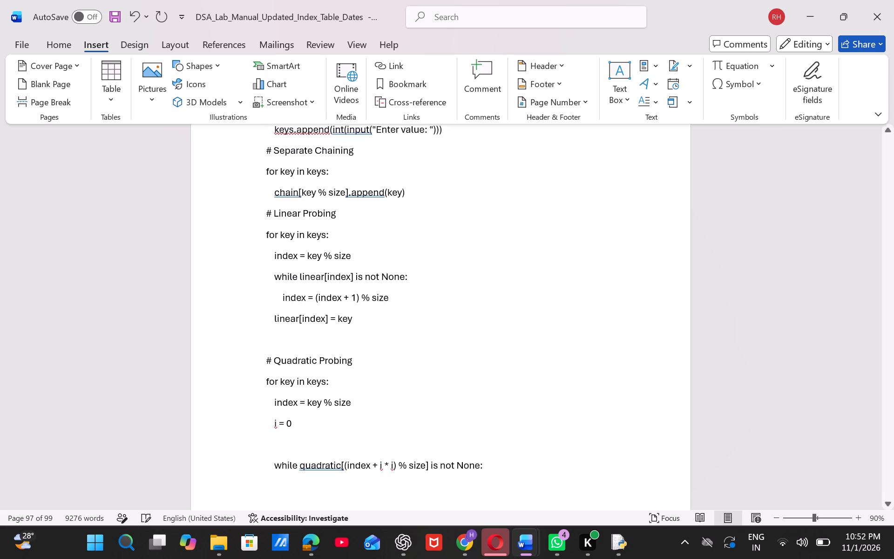
# Delete the blank lines above "# Quadratic Probing" and the "while quadratic" line in the LAB-11 program.
pyautogui.click(289, 341)
pyautogui.press('BackSpace')
pyautogui.press('BackSpace')
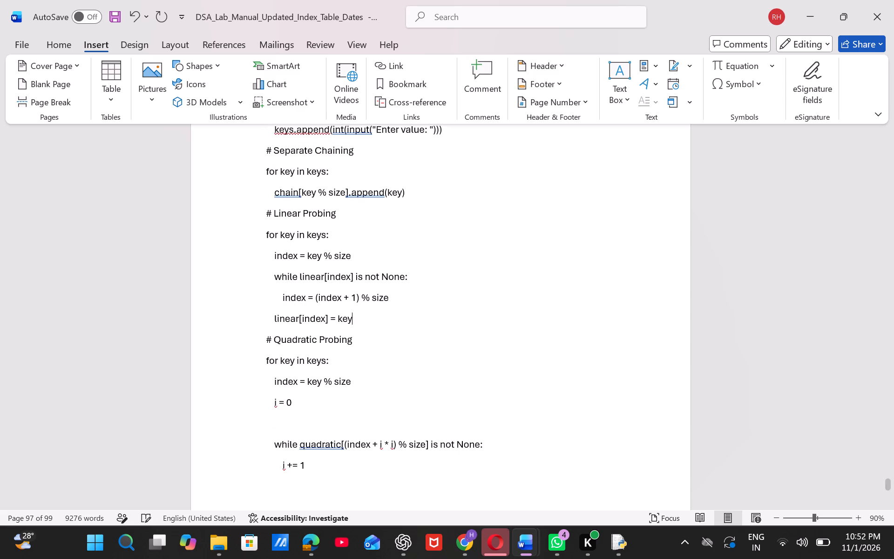
pyautogui.click(299, 431)
pyautogui.press('BackSpace')
pyautogui.press('BackSpace')
# Delete the blank lines above the Separate Chaining, Linear Probing and Quadratic Probing print statements at the program's end.
pyautogui.scroll(-5, 299, 431)
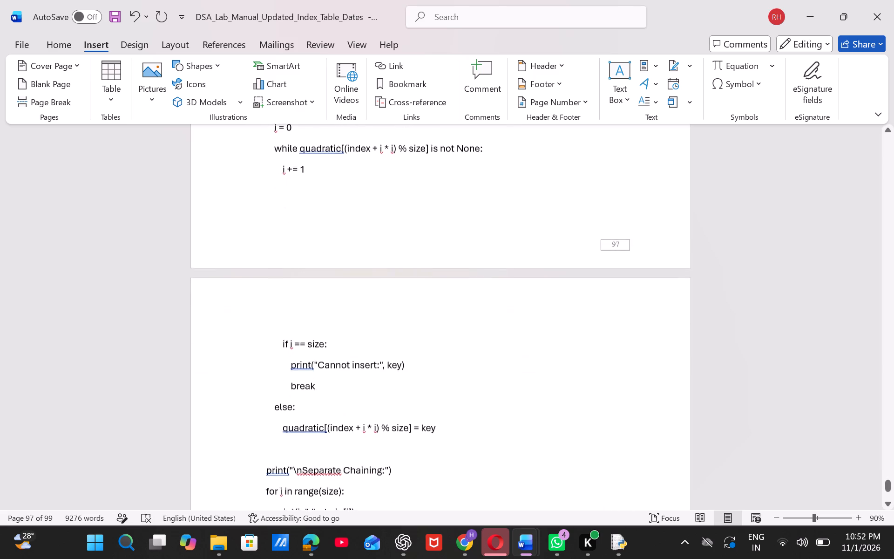
pyautogui.scroll(-3, 299, 431)
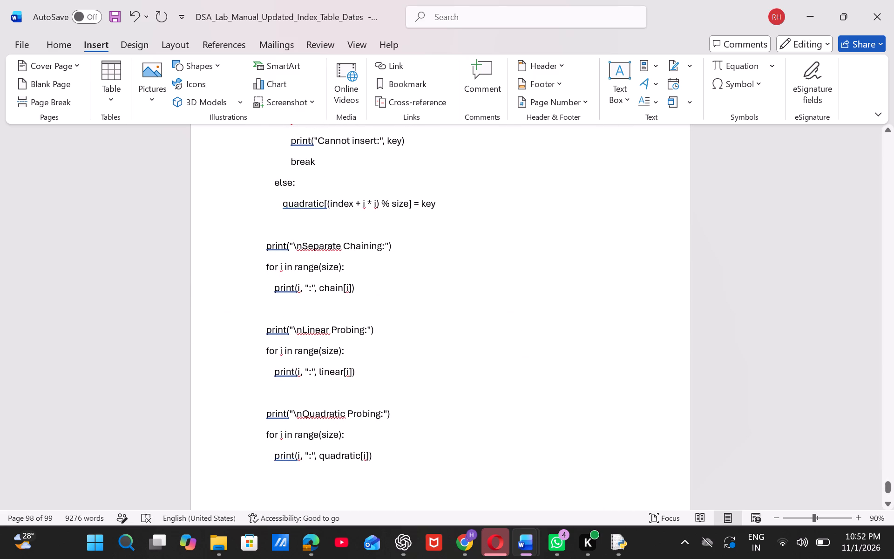
pyautogui.click(302, 229)
pyautogui.press('BackSpace')
pyautogui.press('BackSpace')
pyautogui.click(296, 281)
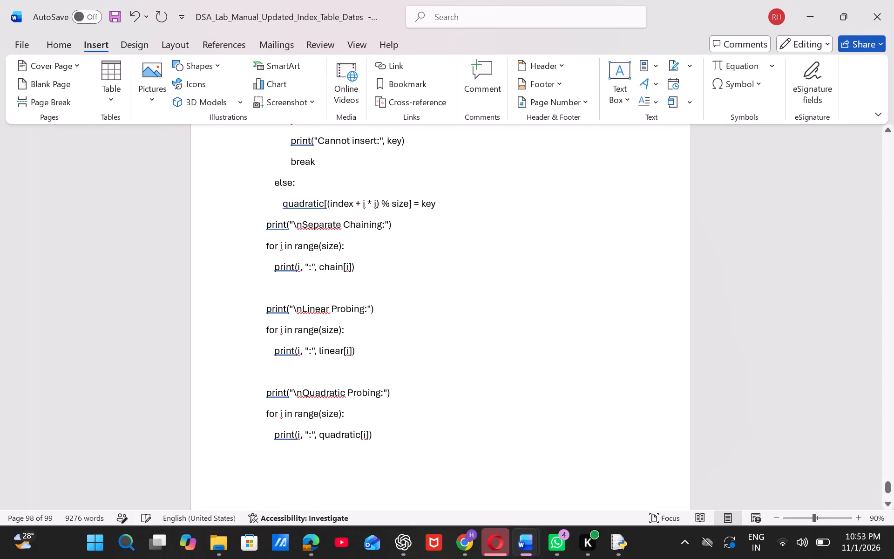
pyautogui.click(288, 291)
pyautogui.press('BackSpace')
pyautogui.press('BackSpace')
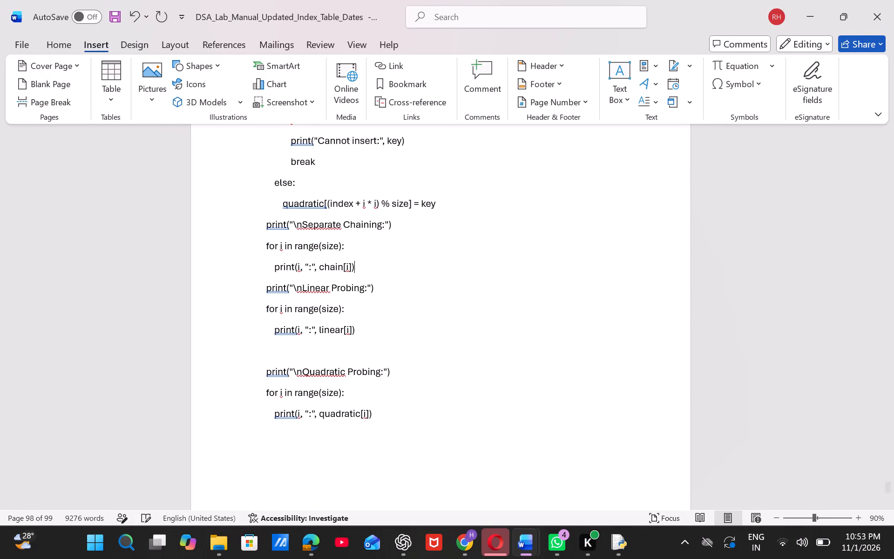
pyautogui.click(277, 358)
pyautogui.press('BackSpace')
pyautogui.press('BackSpace')
# Copy the Output heading from the preceding AVL tree lab and paste it directly below the last line of LAB-11's program.
pyautogui.scroll(-5, 237, 453)
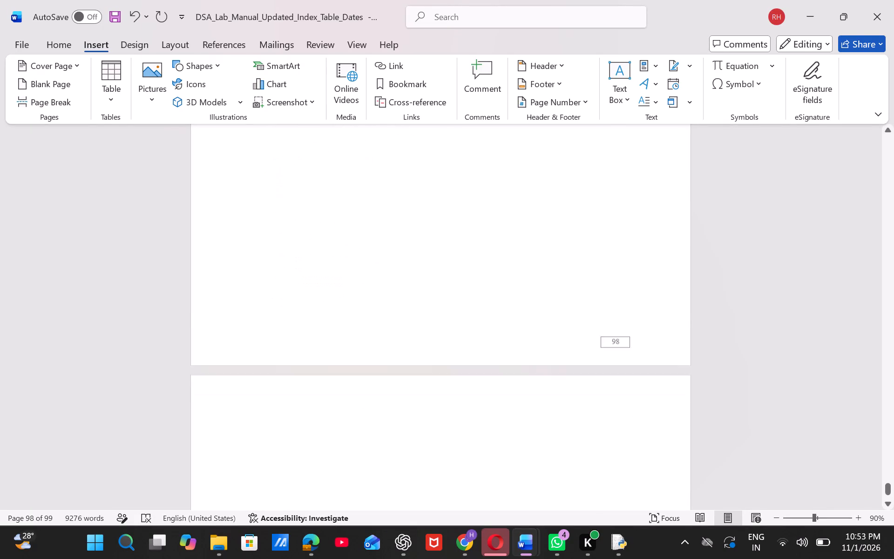
pyautogui.scroll(-4, 237, 453)
pyautogui.scroll(5, 237, 453)
pyautogui.keyDown('ctrl'); pyautogui.scroll(-6, 237, 453); pyautogui.keyUp('ctrl')
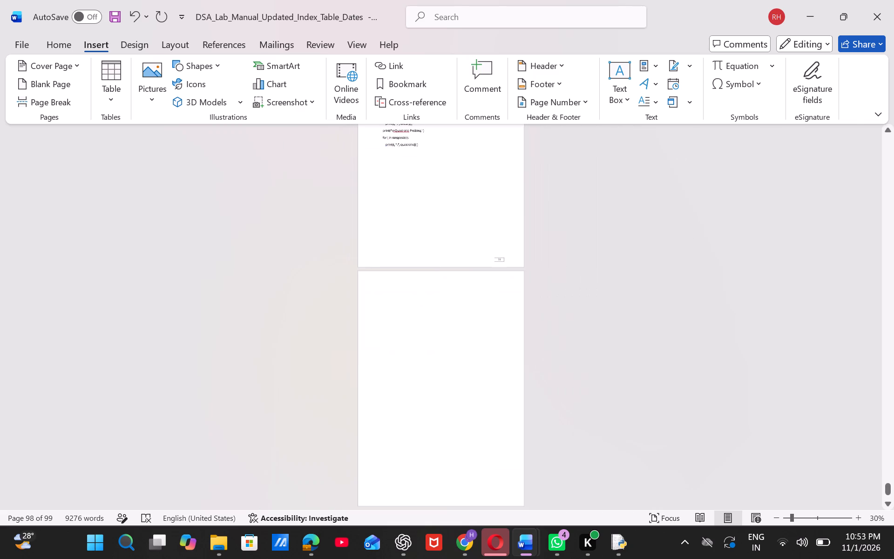
pyautogui.scroll(2, 237, 453)
pyautogui.scroll(-1, 457, 457)
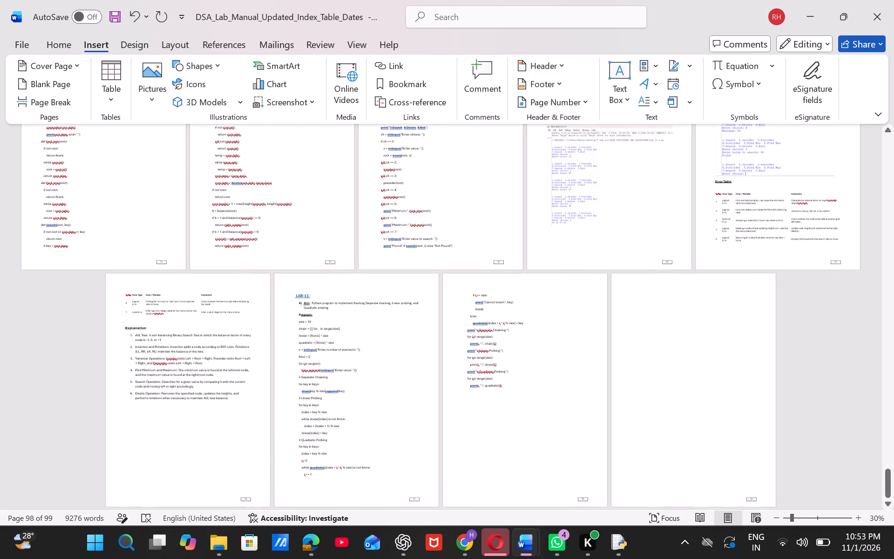
pyautogui.scroll(-1, 457, 457)
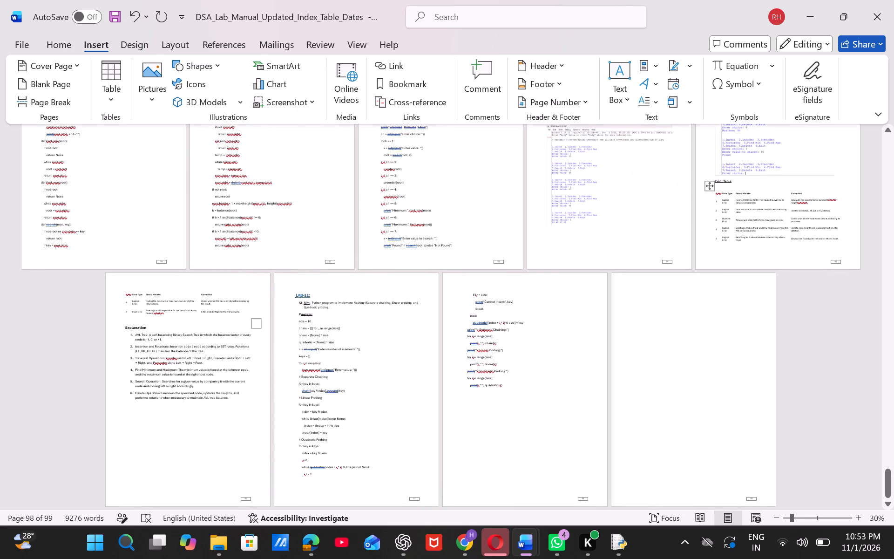
pyautogui.scroll(2, 443, 286)
pyautogui.scroll(4, 630, 227)
pyautogui.moveTo(565, 155); pyautogui.dragTo(548, 152)
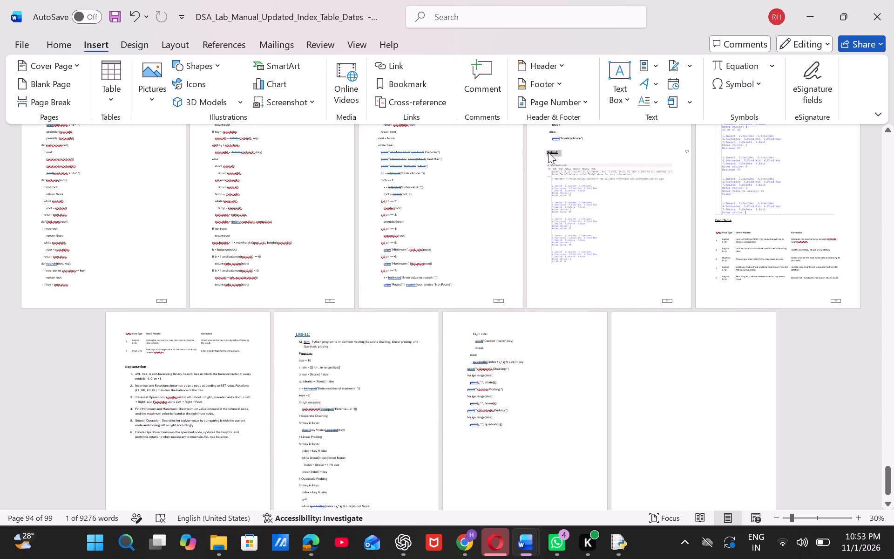
pyautogui.hotkey('ctrl', 'c')
pyautogui.scroll(-3, 602, 314)
pyautogui.click(493, 410)
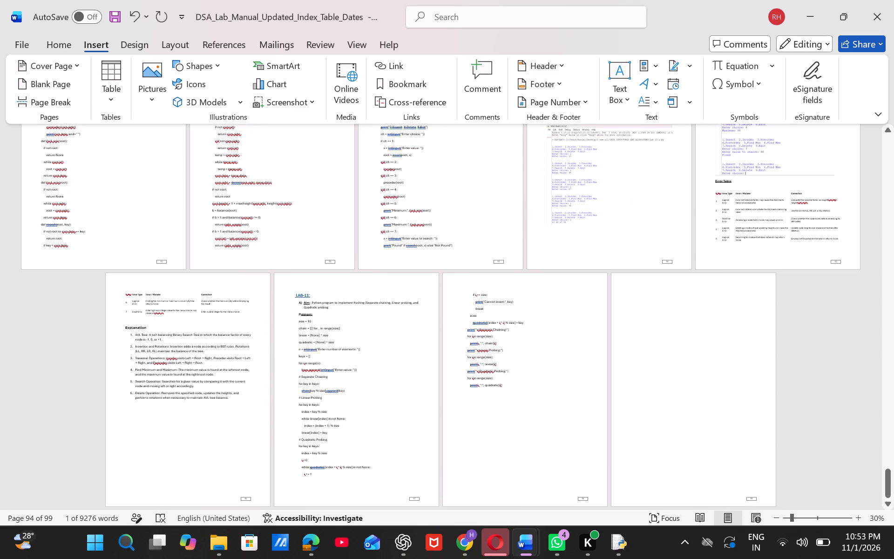
pyautogui.press('BackSpace')
pyautogui.press('BackSpace')
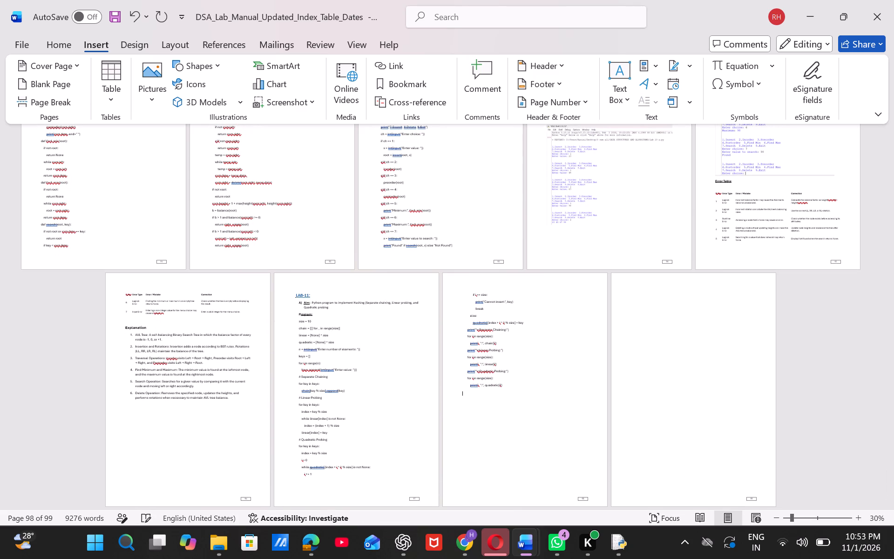
pyautogui.hotkey('ctrl', 'v')
pyautogui.click(554, 397)
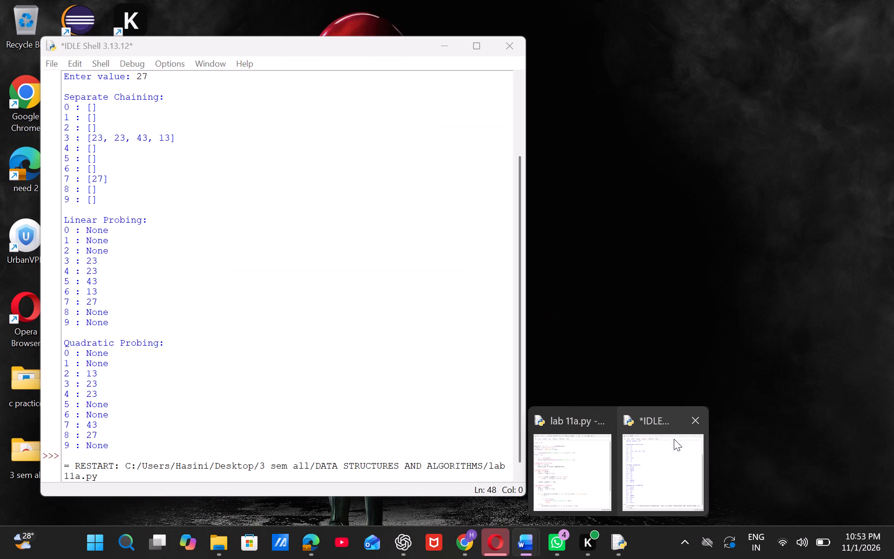
# Capture a screen snip of the maximized IDLE Shell showing lab 11a.py's first run through the last Quadratic Probing row.
pyautogui.click(670, 446)
pyautogui.click(477, 49)
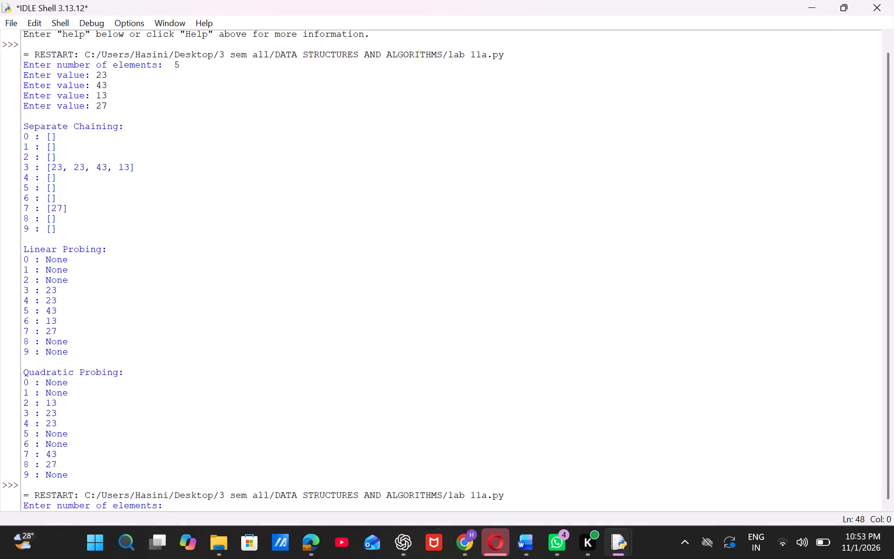
pyautogui.scroll(1, 335, 160)
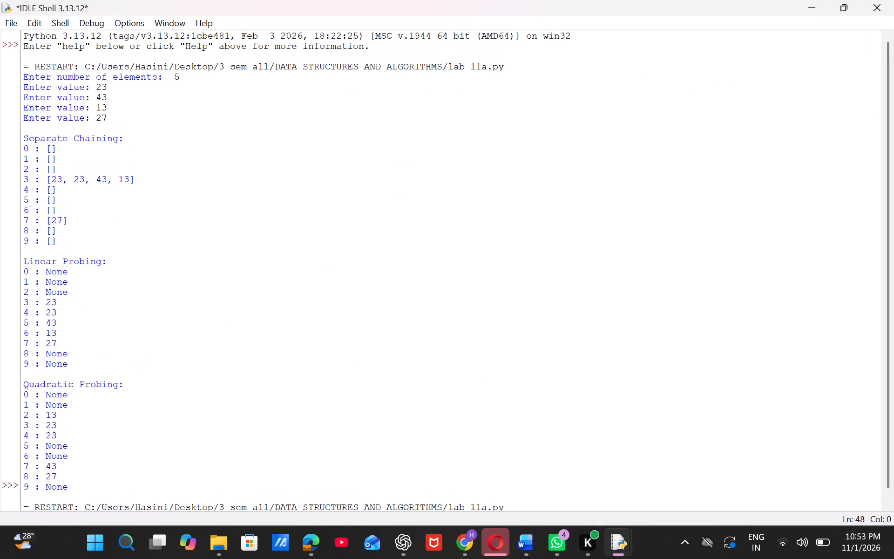
pyautogui.press('shift+super+s')
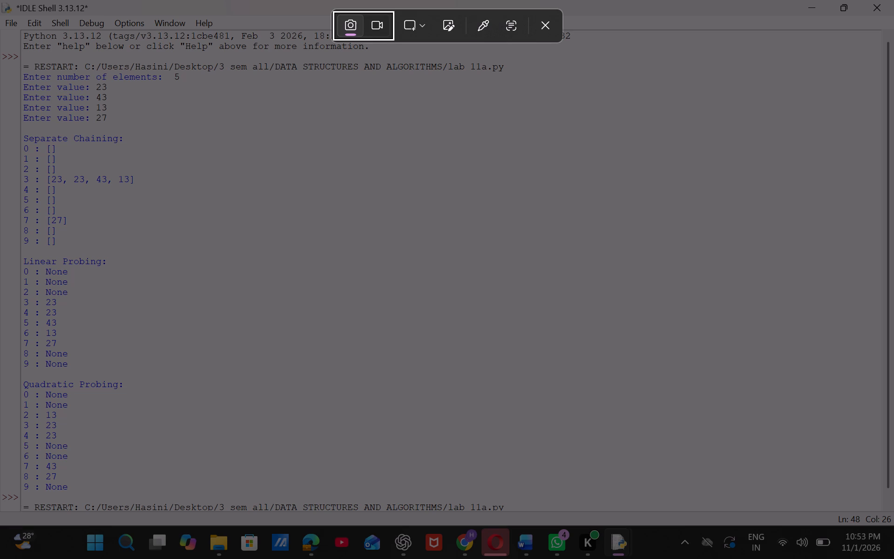
pyautogui.moveTo(0, 0); pyautogui.dragTo(680, 340)
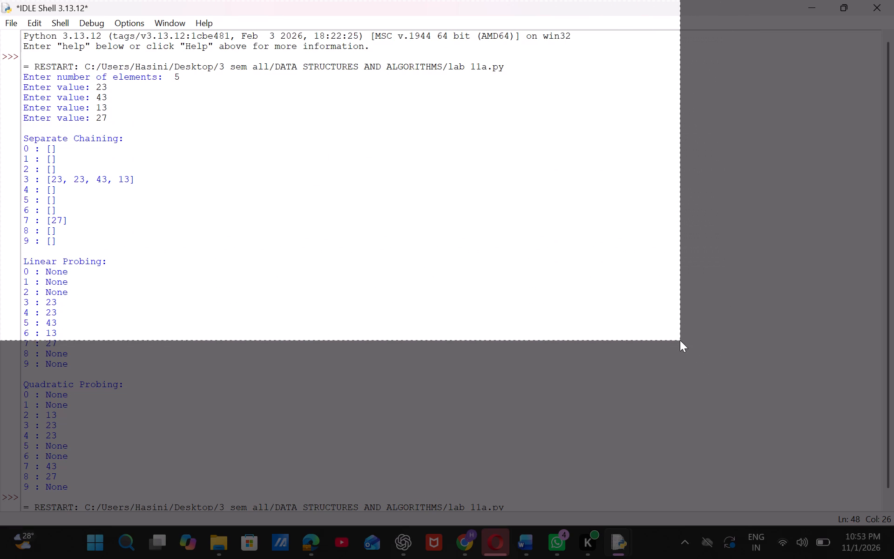
pyautogui.moveTo(680, 340); pyautogui.dragTo(693, 498)
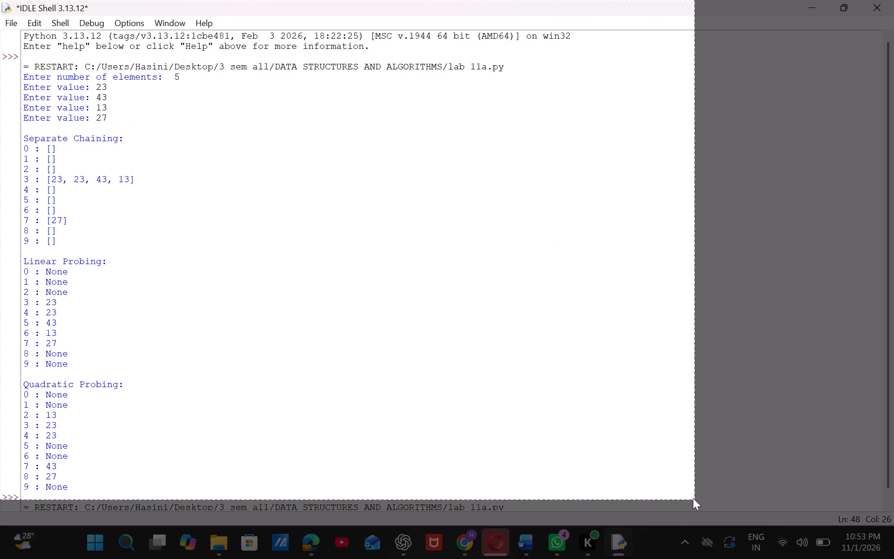
pyautogui.moveTo(693, 498); pyautogui.dragTo(572, 489)
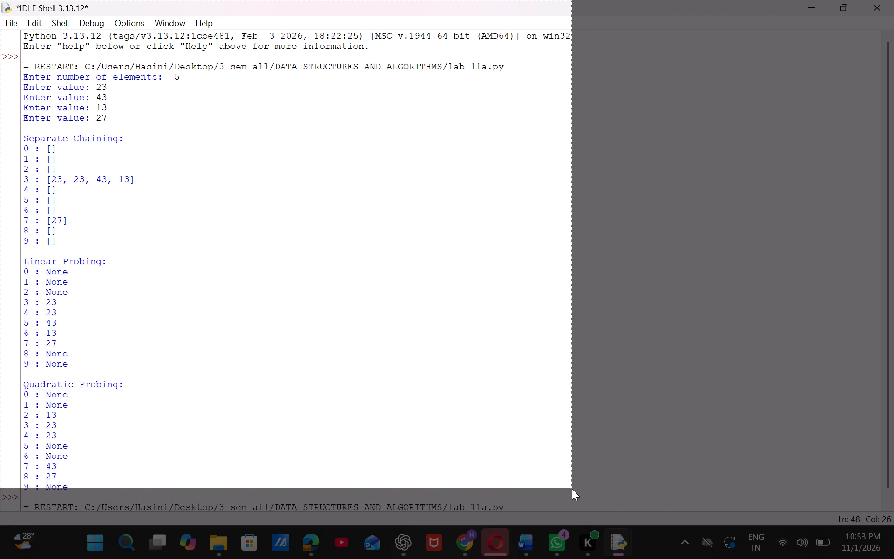
pyautogui.moveTo(572, 489); pyautogui.dragTo(581, 498)
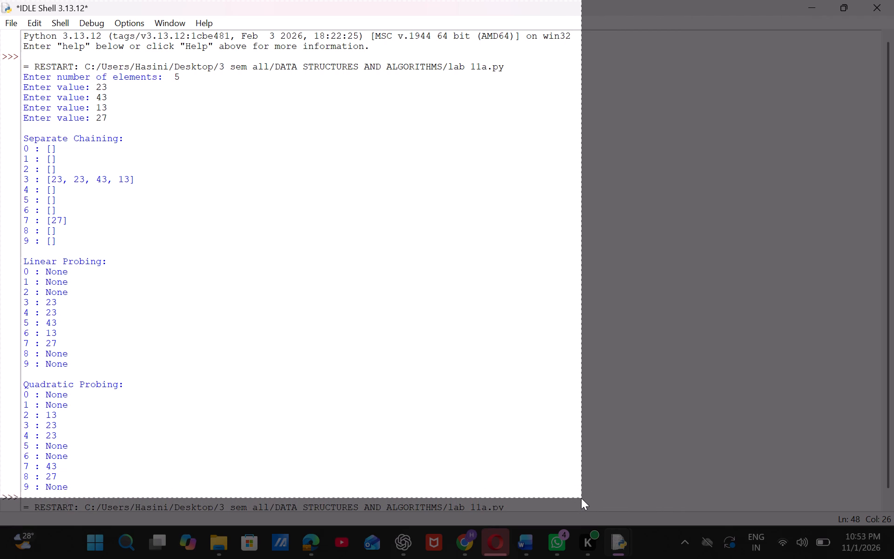
pyautogui.moveTo(581, 498); pyautogui.dragTo(581, 499)
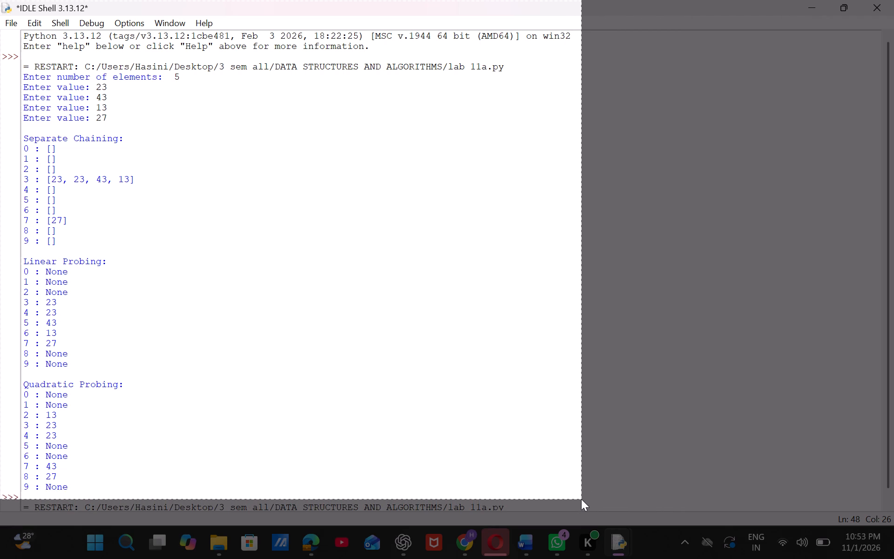
pyautogui.moveTo(581, 499); pyautogui.dragTo(581, 499)
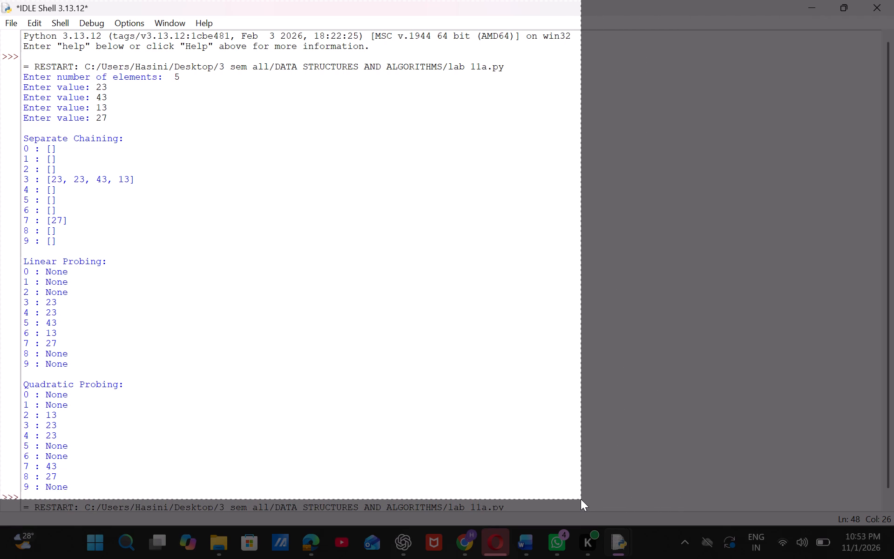
pyautogui.moveTo(581, 499); pyautogui.dragTo(579, 496)
# Switch to the DSA lab manual in Word and paste the captured shell output below LAB-11's Output heading.
pyautogui.click(561, 544)
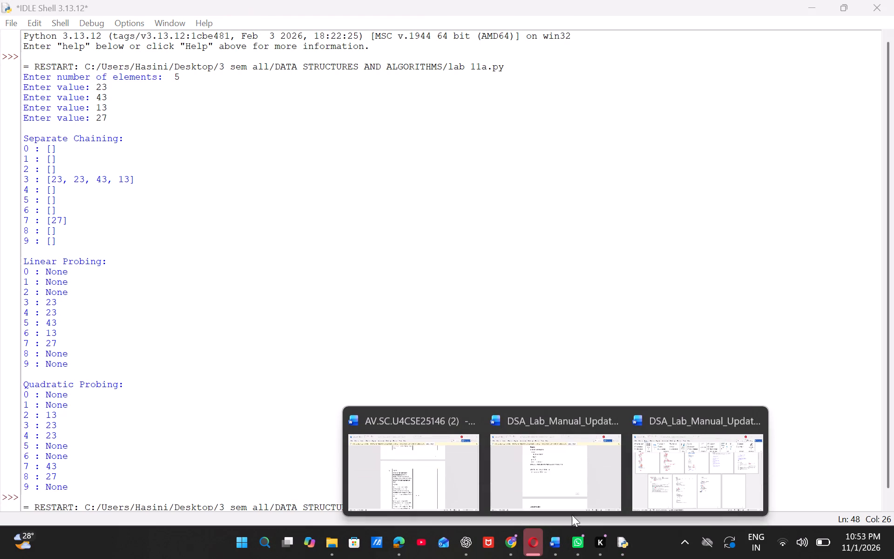
pyautogui.click(668, 484)
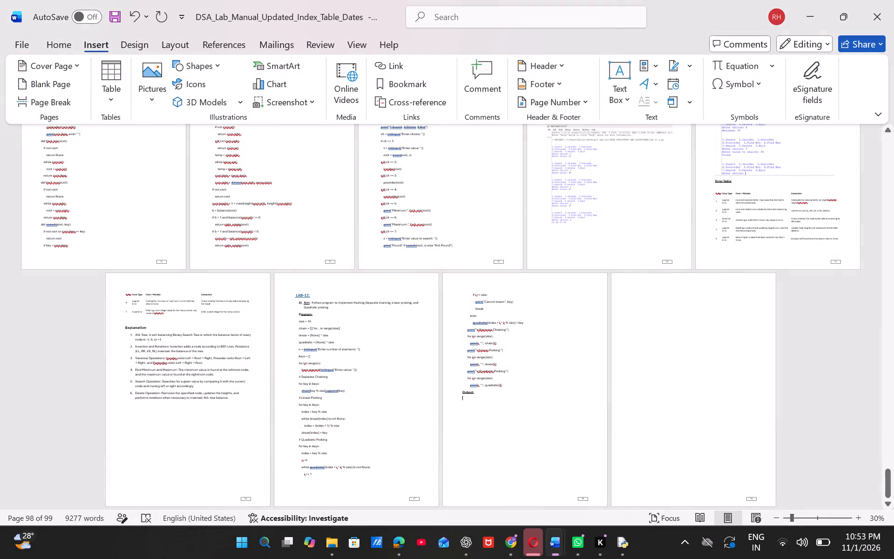
pyautogui.hotkey('ctrl', 'v')
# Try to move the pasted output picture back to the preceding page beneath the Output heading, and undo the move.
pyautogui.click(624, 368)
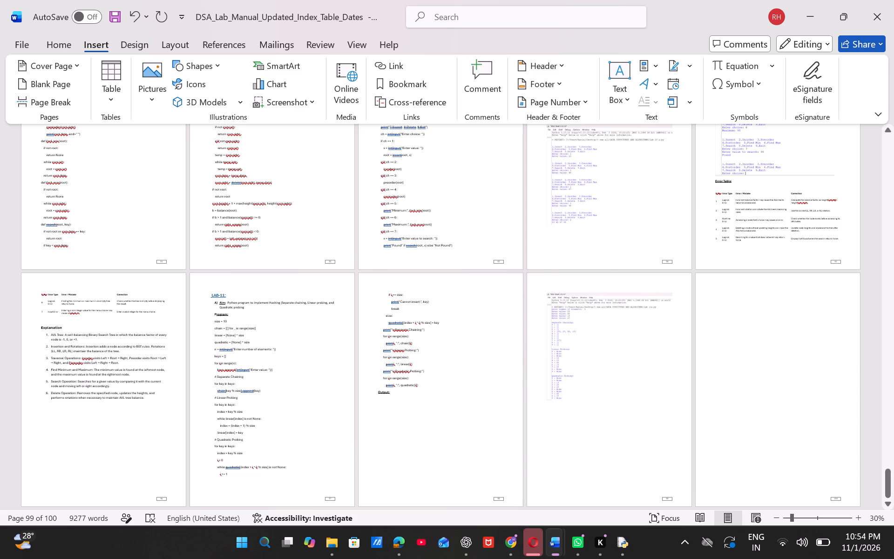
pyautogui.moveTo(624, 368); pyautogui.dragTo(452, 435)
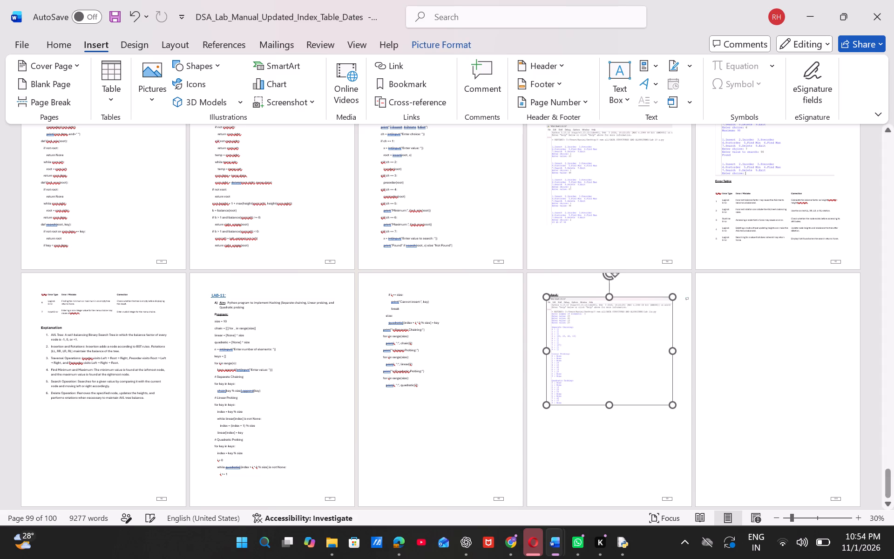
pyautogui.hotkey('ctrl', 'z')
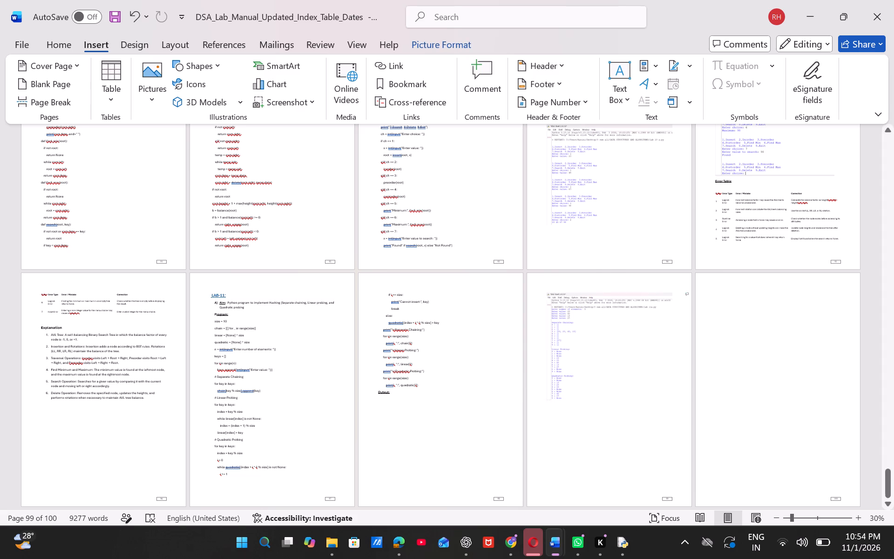
# Shrink the output picture's height so it fits beneath the Output heading on page 98.
pyautogui.moveTo(608, 399); pyautogui.dragTo(596, 364)
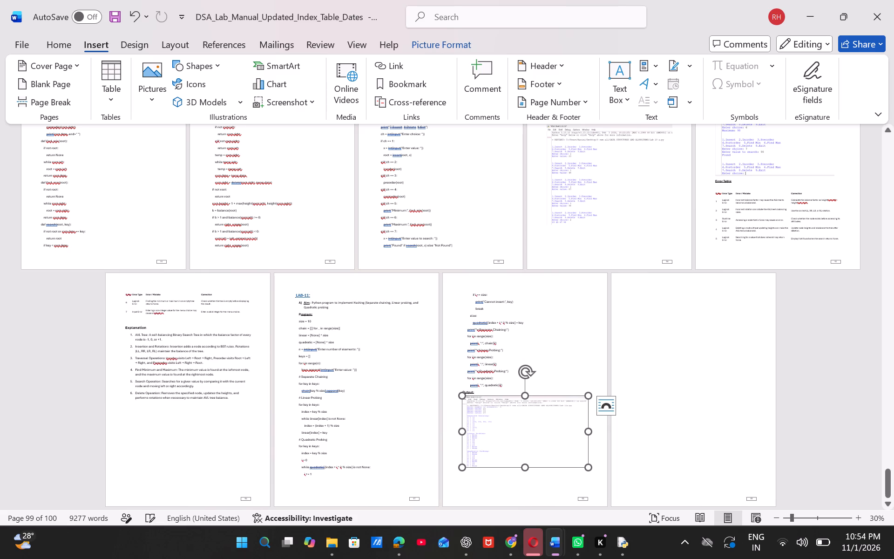
# Insert a blank line between LAB-11's Output heading and the output picture.
pyautogui.keyDown('ctrl'); pyautogui.scroll(-2, 571, 381); pyautogui.keyUp('ctrl')
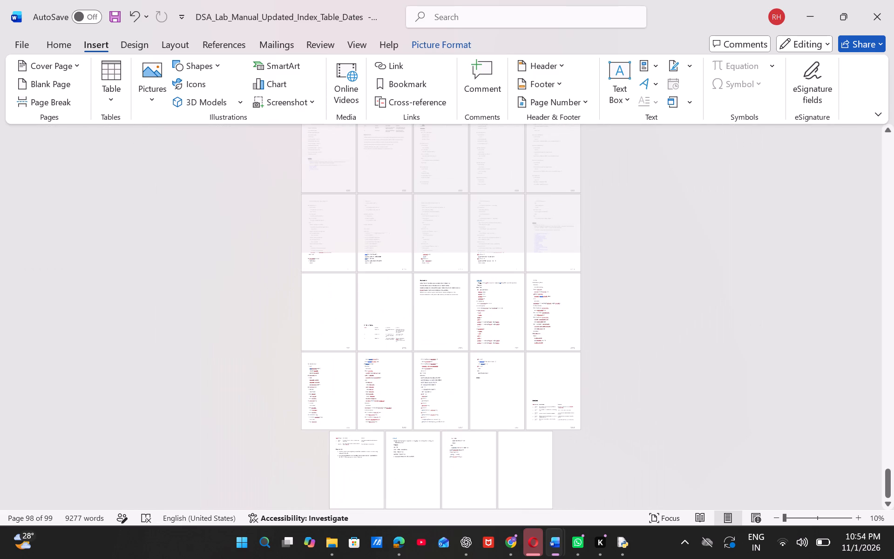
pyautogui.keyDown('ctrl'); pyautogui.scroll(2, 568, 369); pyautogui.keyUp('ctrl')
pyautogui.scroll(-3, 446, 421)
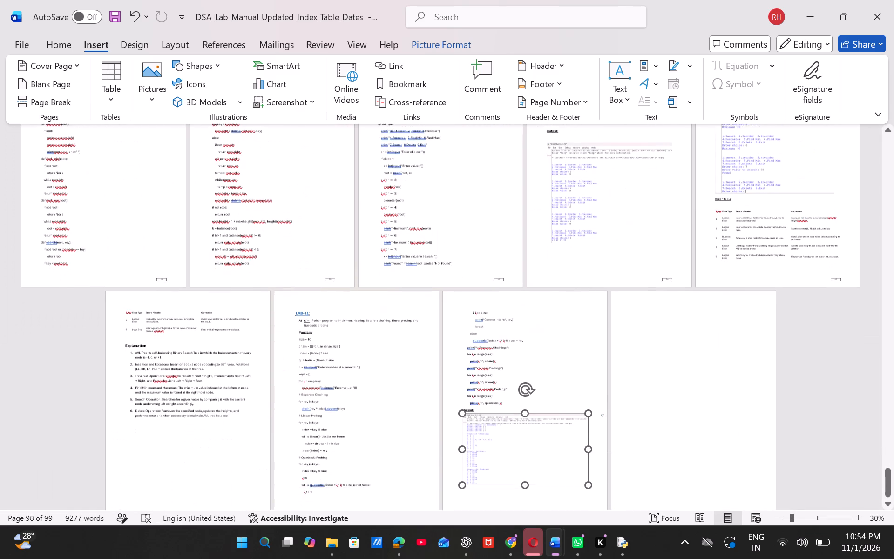
pyautogui.scroll(-1, 446, 421)
pyautogui.click(503, 394)
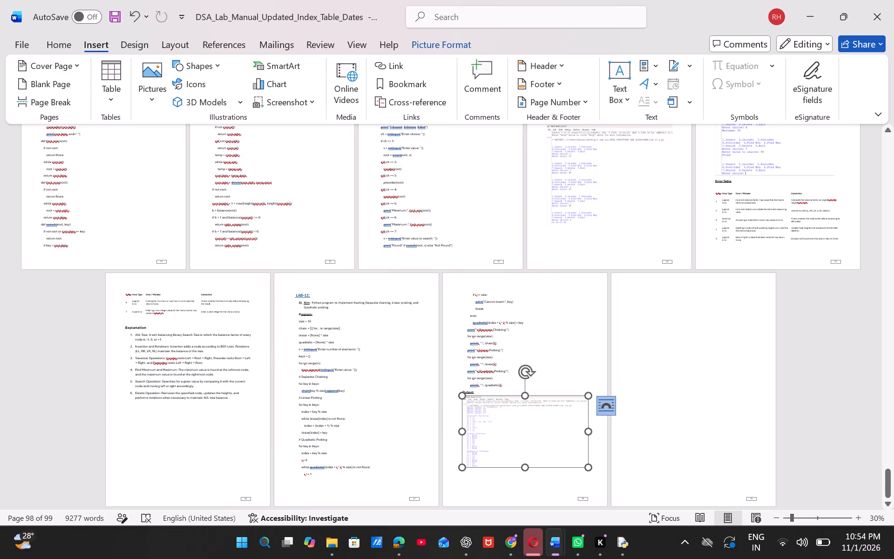
pyautogui.click(513, 381)
pyautogui.press('Down')
pyautogui.press('Down')
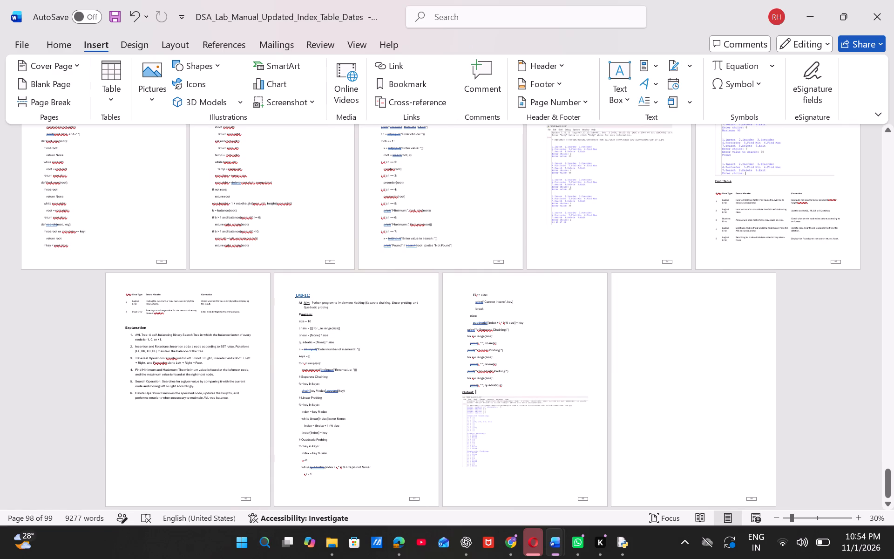
pyautogui.press('Return')
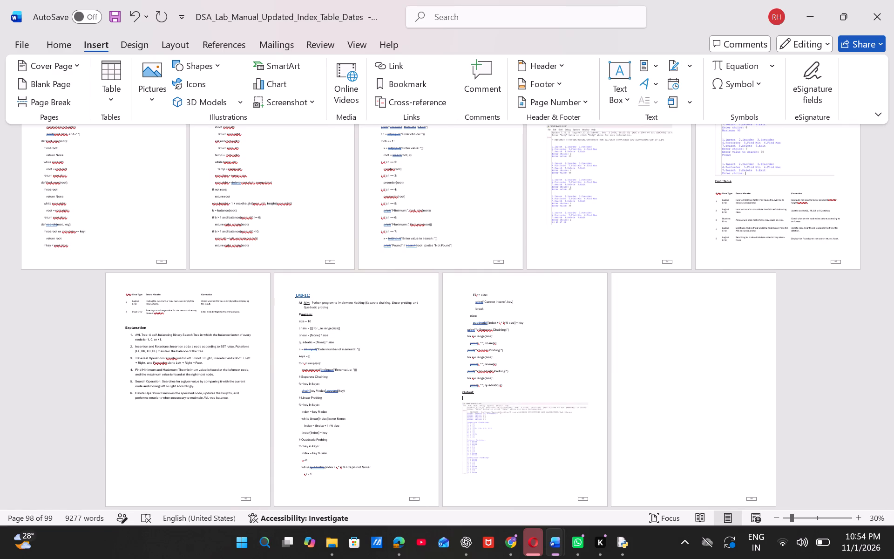
# Examine LAB-11's output page and the preceding AVL tree lab's Error Table and Explanation sections.
pyautogui.keyDown('ctrl'); pyautogui.scroll(5, 534, 452); pyautogui.keyUp('ctrl')
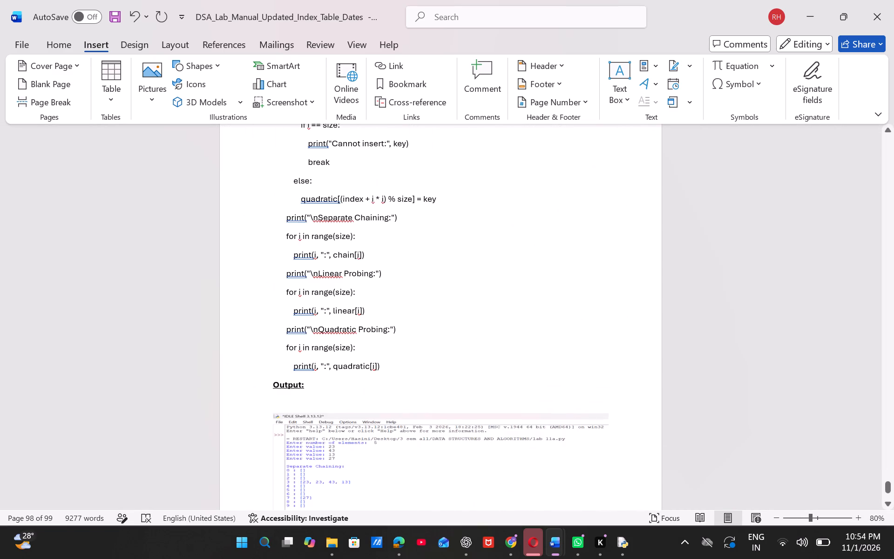
pyautogui.scroll(-4, 534, 452)
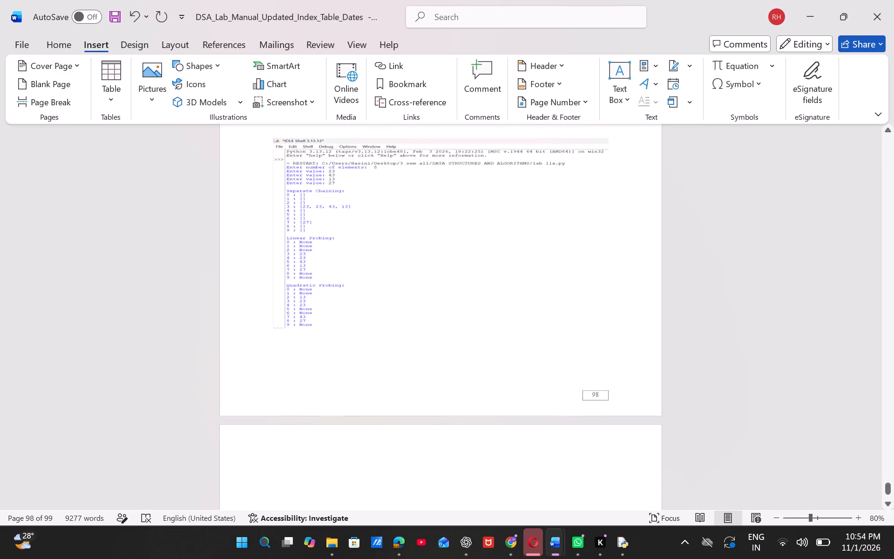
pyautogui.scroll(-2, 534, 452)
pyautogui.click(469, 368)
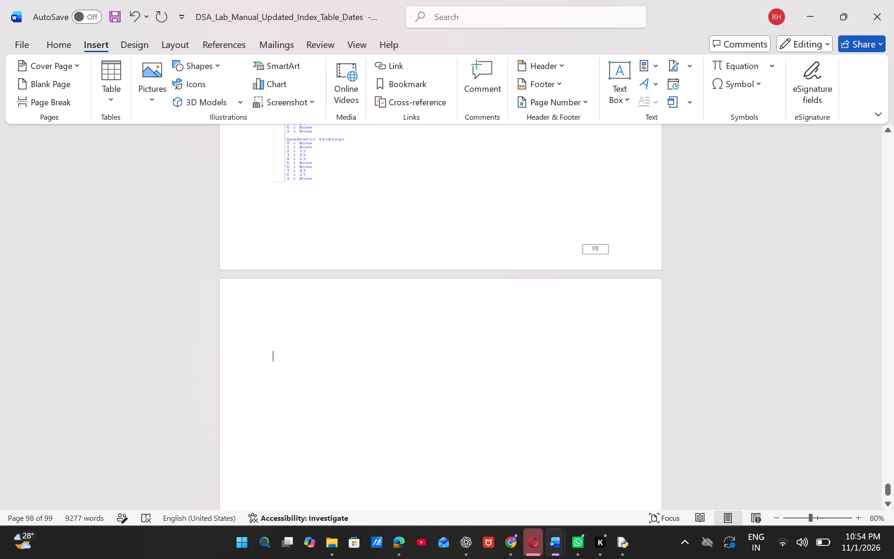
pyautogui.scroll(11, 469, 368)
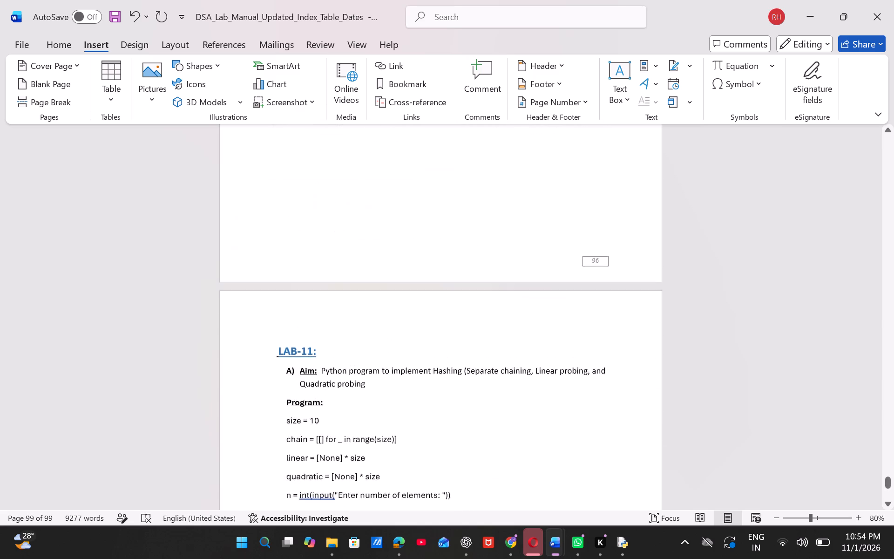
pyautogui.scroll(5, 469, 368)
pyautogui.keyDown('ctrl'); pyautogui.scroll(-2, 469, 368); pyautogui.keyUp('ctrl')
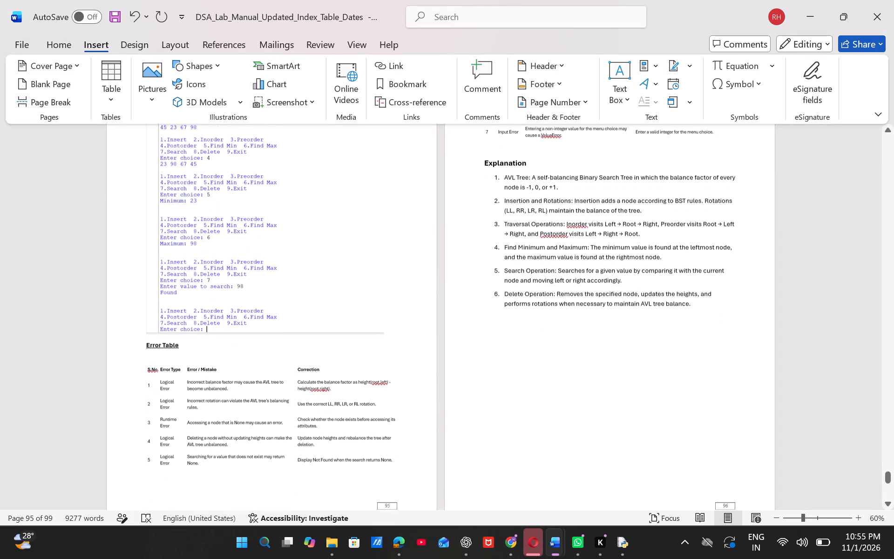
pyautogui.scroll(-6, 598, 333)
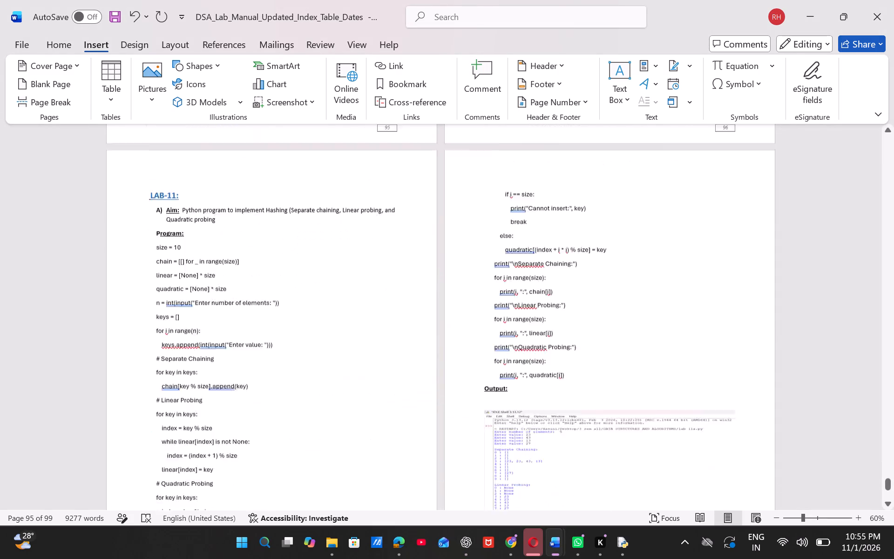
pyautogui.scroll(-3, 598, 333)
pyautogui.scroll(1, 598, 333)
pyautogui.scroll(-1, 598, 333)
pyautogui.scroll(1, 598, 333)
pyautogui.scroll(-3, 598, 333)
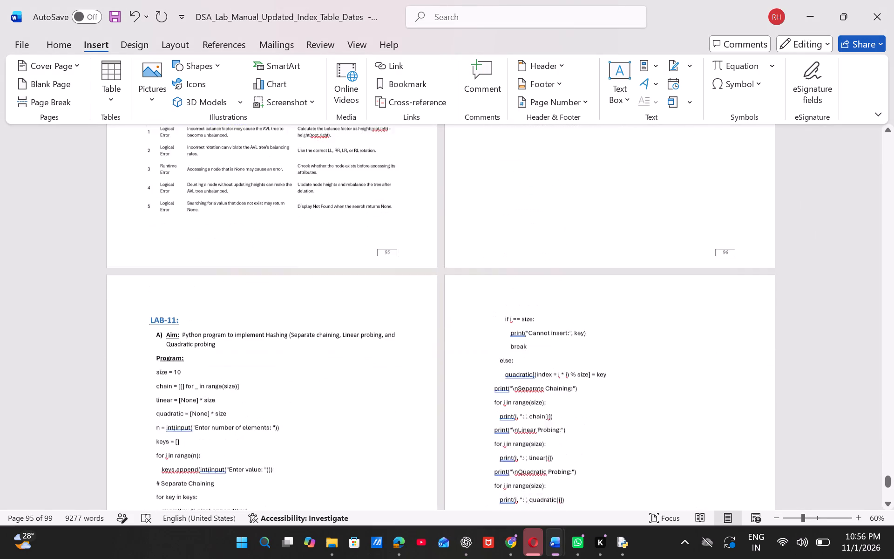
pyautogui.scroll(-4, 598, 333)
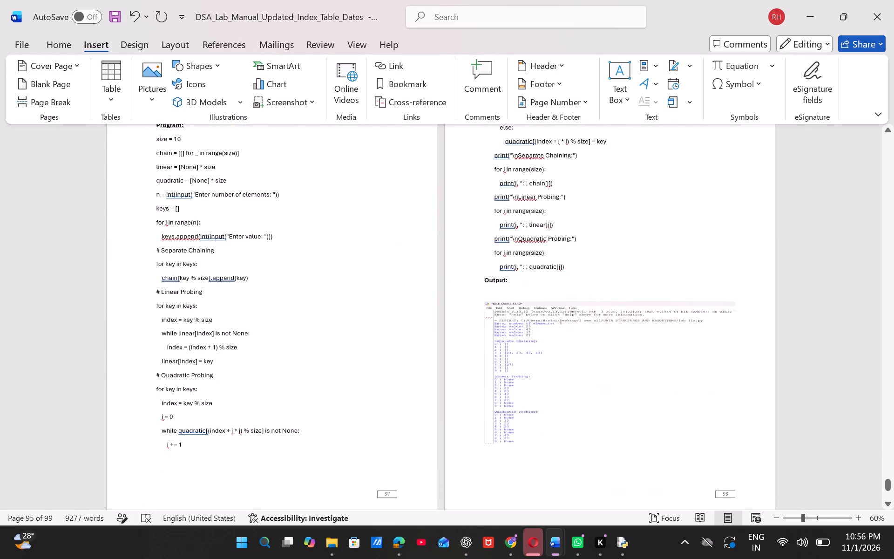
pyautogui.scroll(-2, 598, 333)
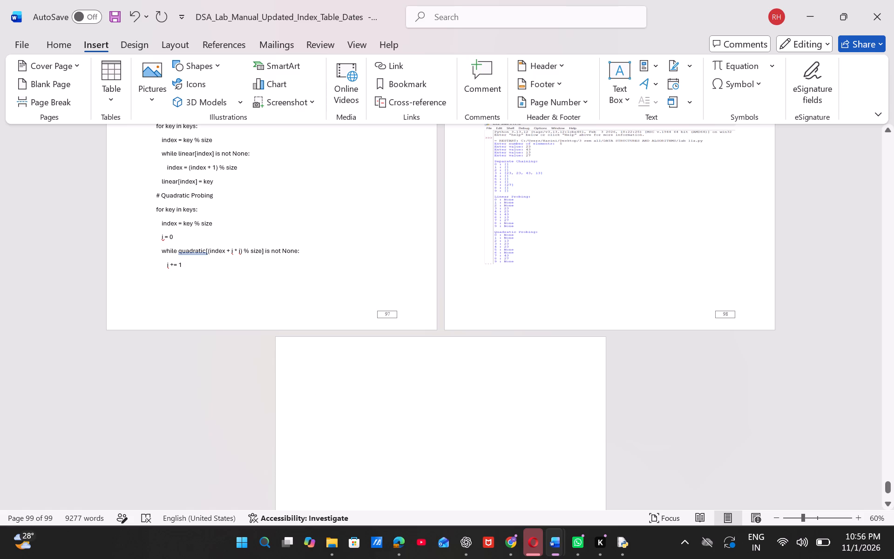
pyautogui.click(323, 380)
pyautogui.press('BackSpace')
pyautogui.press('Return')
pyautogui.hotkey('ctrl', 'v')
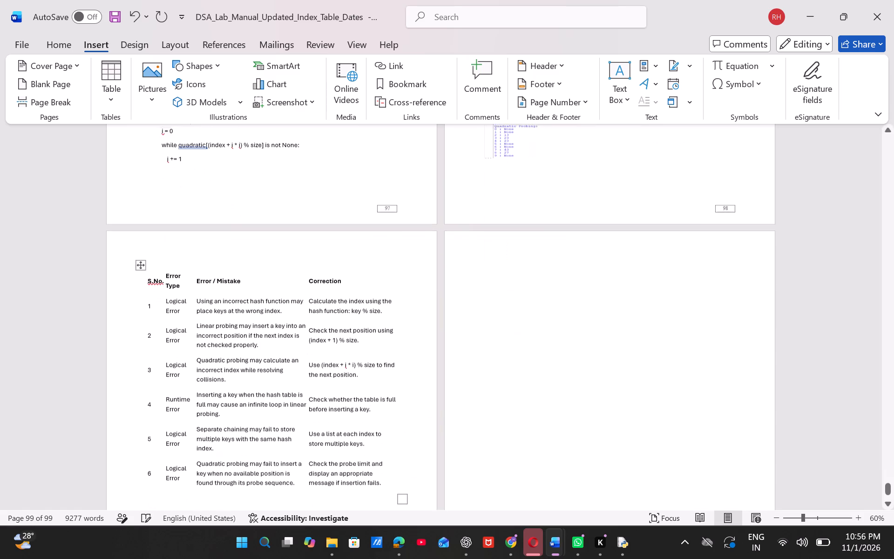
# Examine the pasted hashing error table and compare it with the AVL tree lab's Error Table section.
pyautogui.scroll(-1, 463, 305)
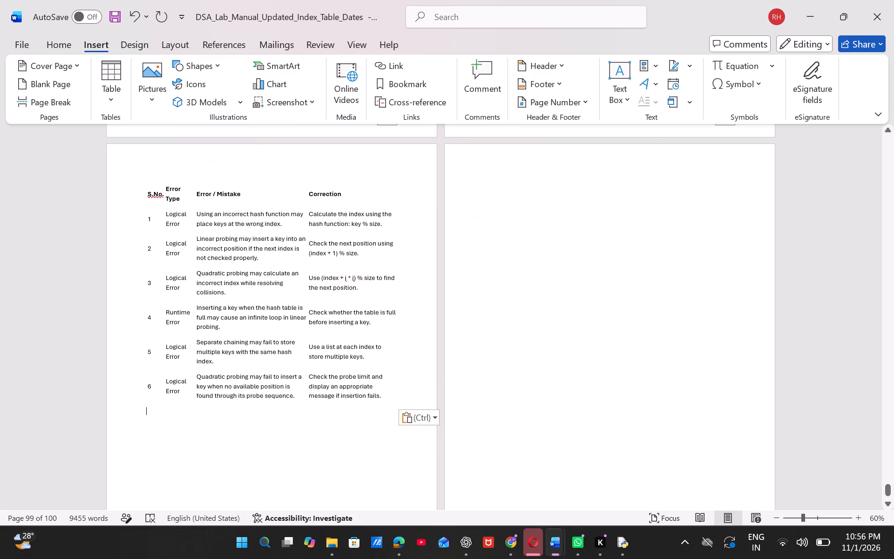
pyautogui.moveTo(390, 289); pyautogui.dragTo(316, 278)
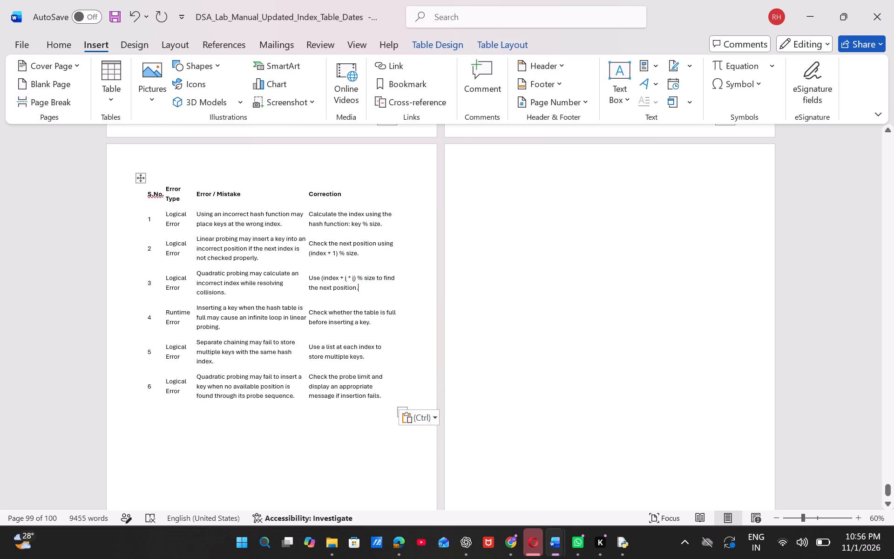
pyautogui.scroll(6, 518, 288)
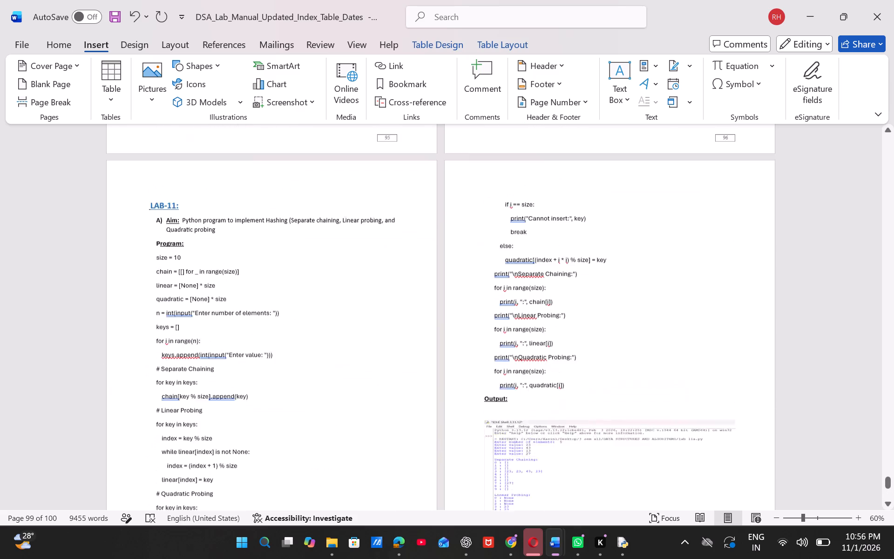
pyautogui.scroll(4, 518, 288)
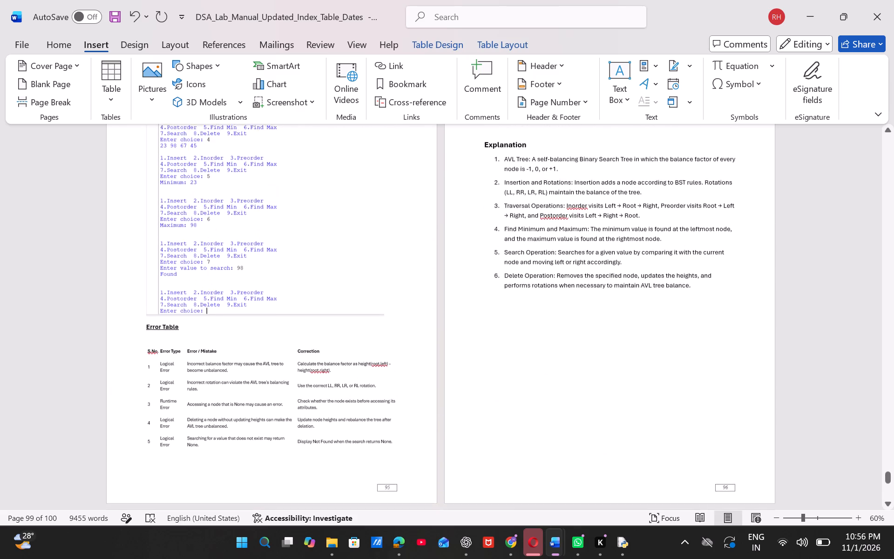
pyautogui.scroll(-10, 518, 288)
pyautogui.scroll(1, 518, 288)
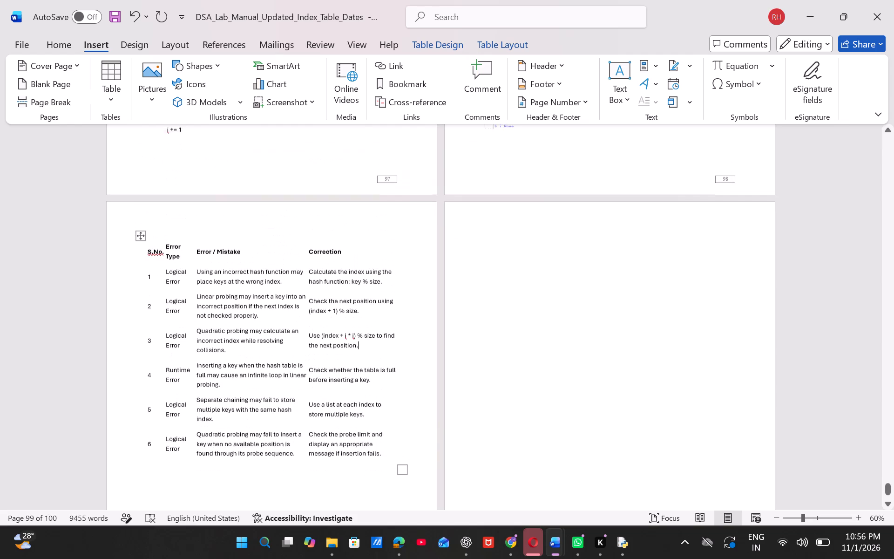
pyautogui.scroll(1, 278, 254)
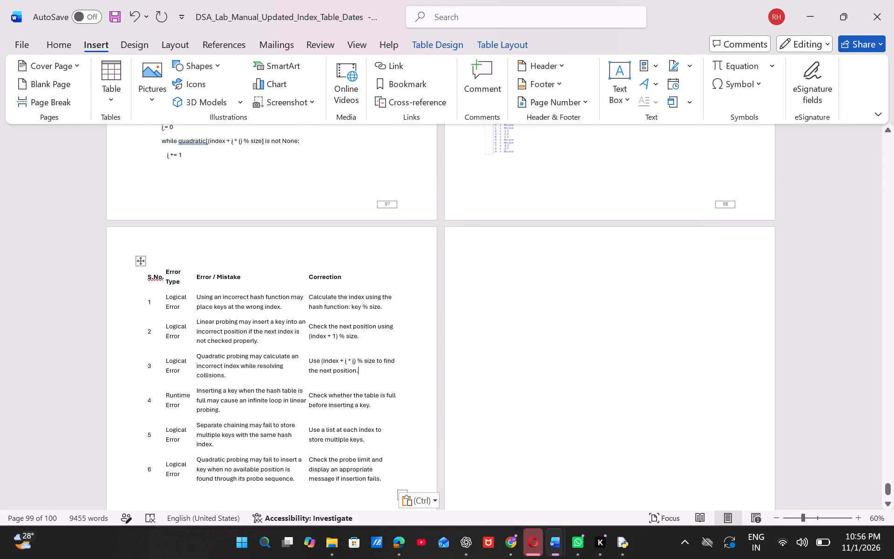
# Insert one blank line between LAB-11's output picture and the hashing error table.
pyautogui.click(544, 204)
pyautogui.press('Return')
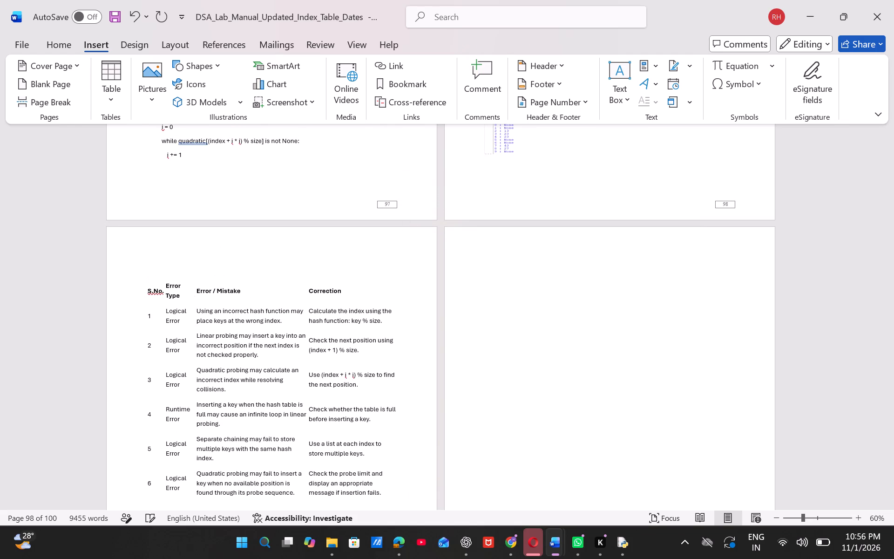
pyautogui.press('Return')
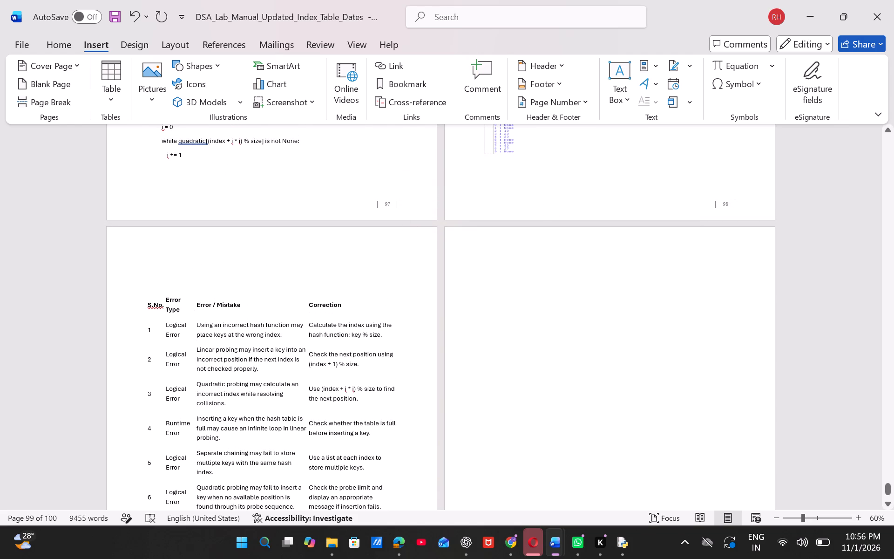
pyautogui.press('BackSpace')
# Copy the underlined "Error Table" heading from the AVL tree lab and paste it above LAB-11's hashing error table.
pyautogui.scroll(1, 313, 245)
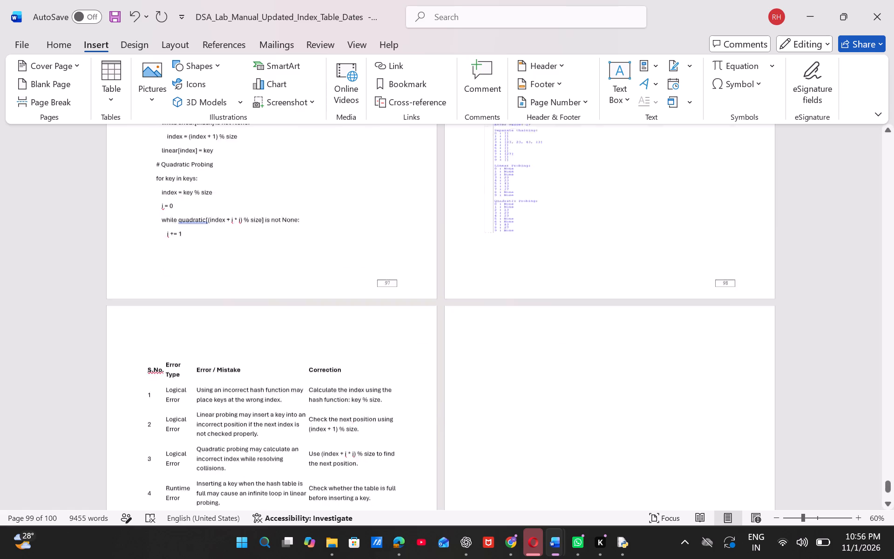
pyautogui.scroll(8, 313, 245)
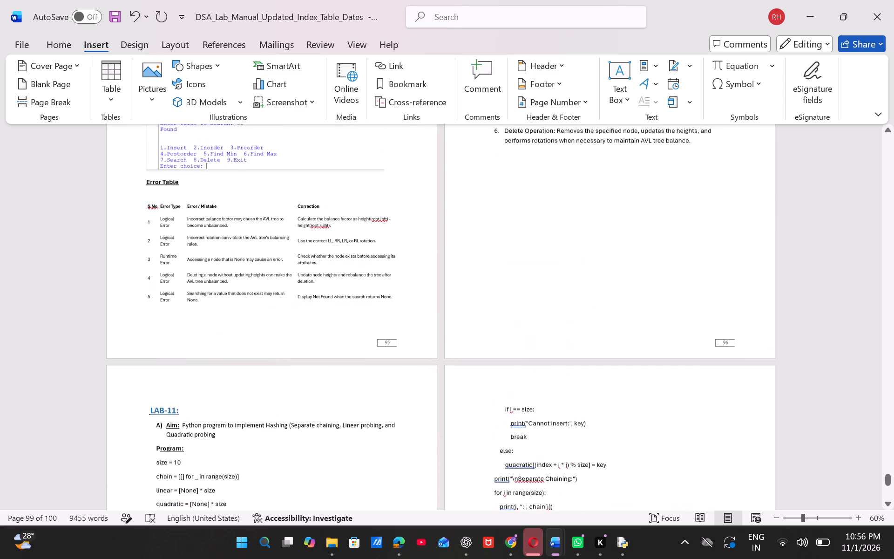
pyautogui.scroll(2, 313, 245)
pyautogui.moveTo(183, 210); pyautogui.dragTo(162, 210)
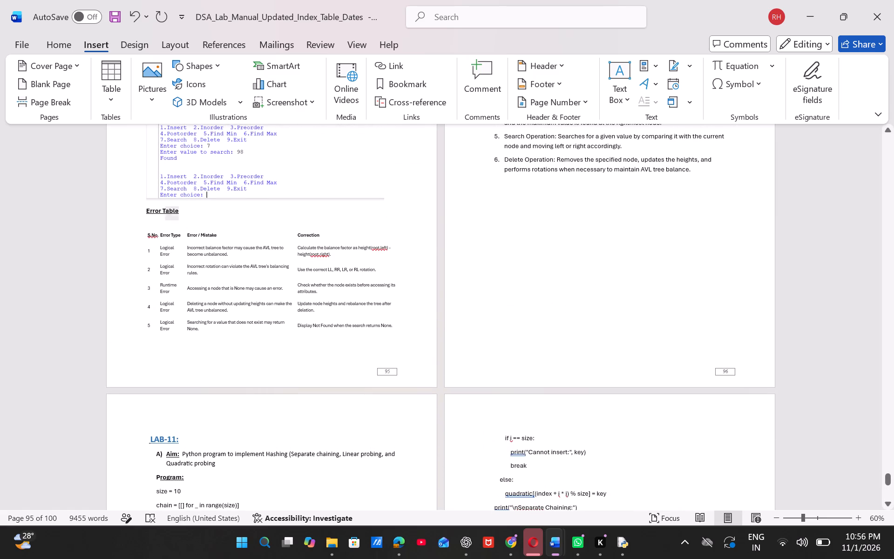
pyautogui.moveTo(162, 210); pyautogui.dragTo(141, 210)
pyautogui.hotkey('ctrl', 'c')
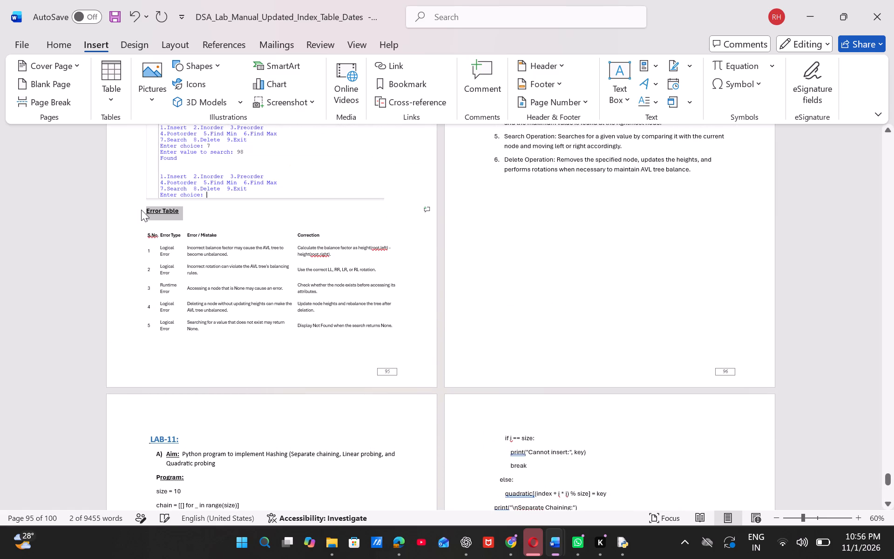
pyautogui.click(234, 338)
pyautogui.scroll(-6, 234, 338)
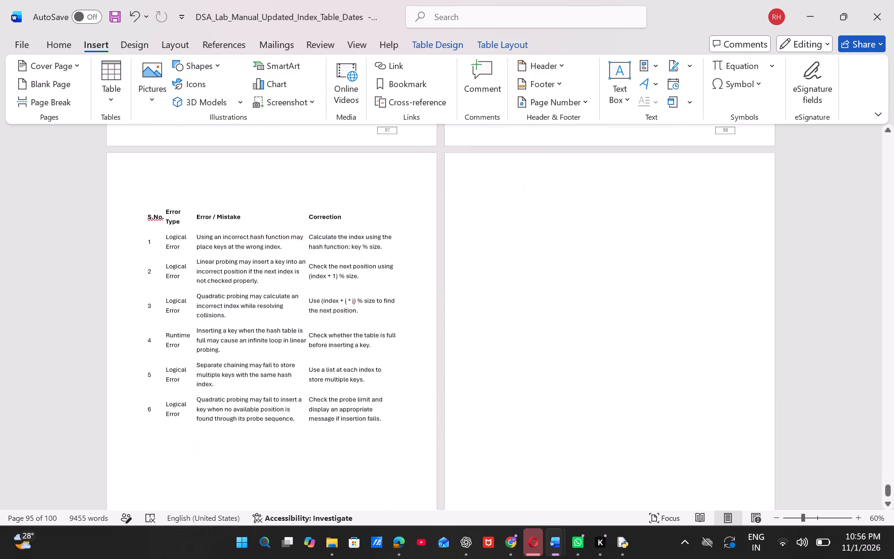
pyautogui.scroll(-2, 234, 338)
pyautogui.scroll(1, 187, 163)
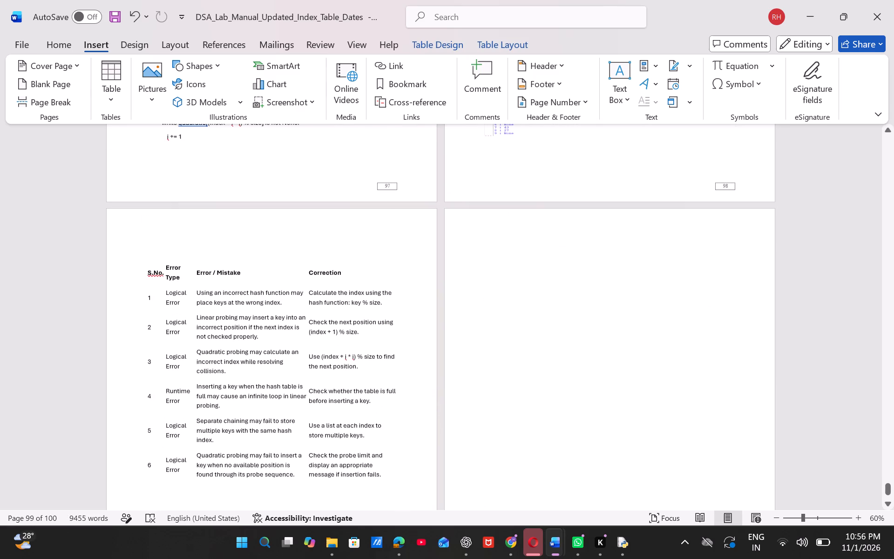
pyautogui.click(167, 247)
pyautogui.hotkey('ctrl', 'v')
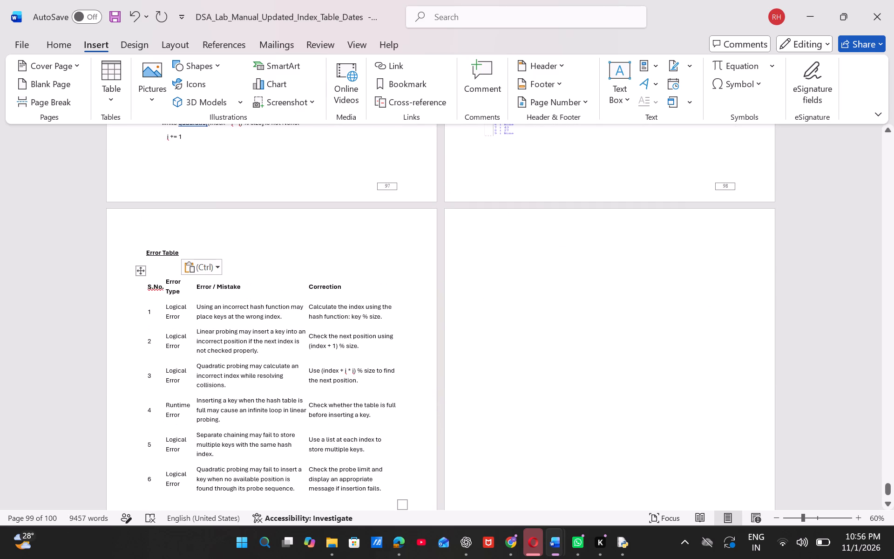
pyautogui.scroll(5, 357, 267)
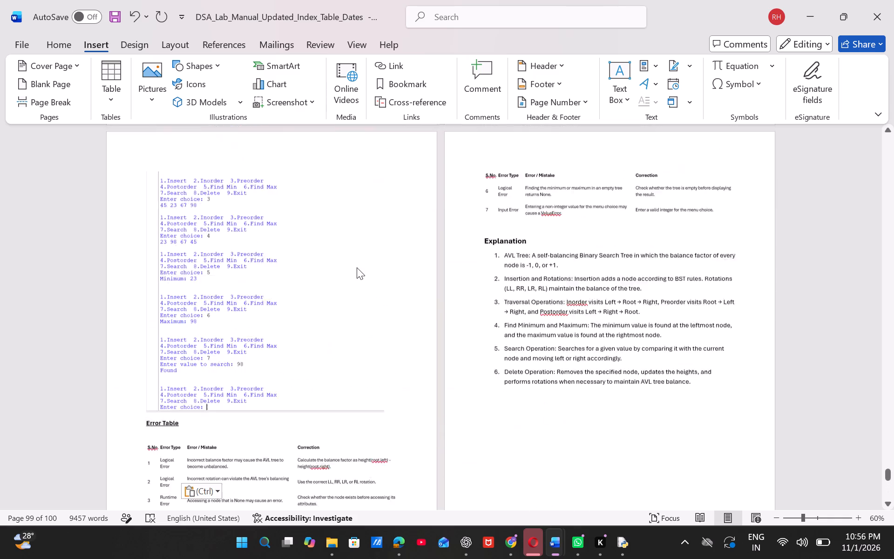
pyautogui.scroll(2, 357, 267)
pyautogui.scroll(-4, 357, 267)
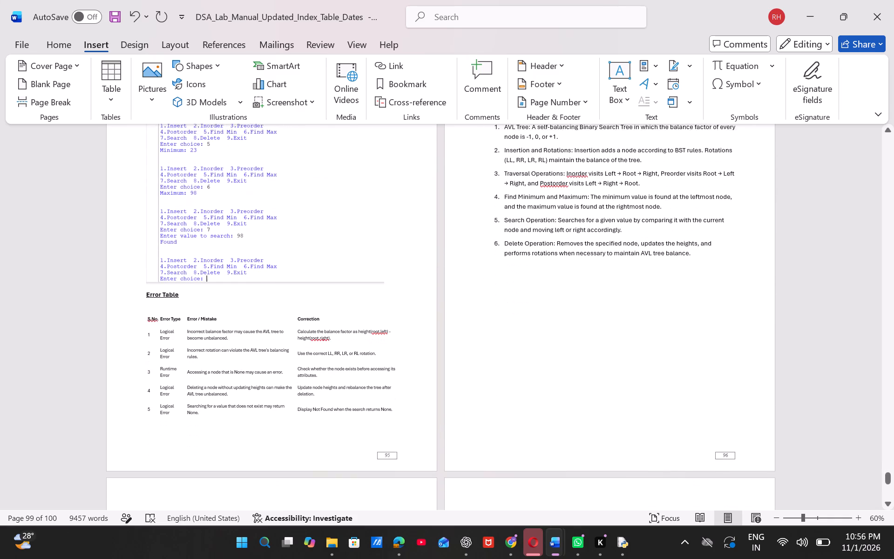
pyautogui.scroll(-7, 357, 267)
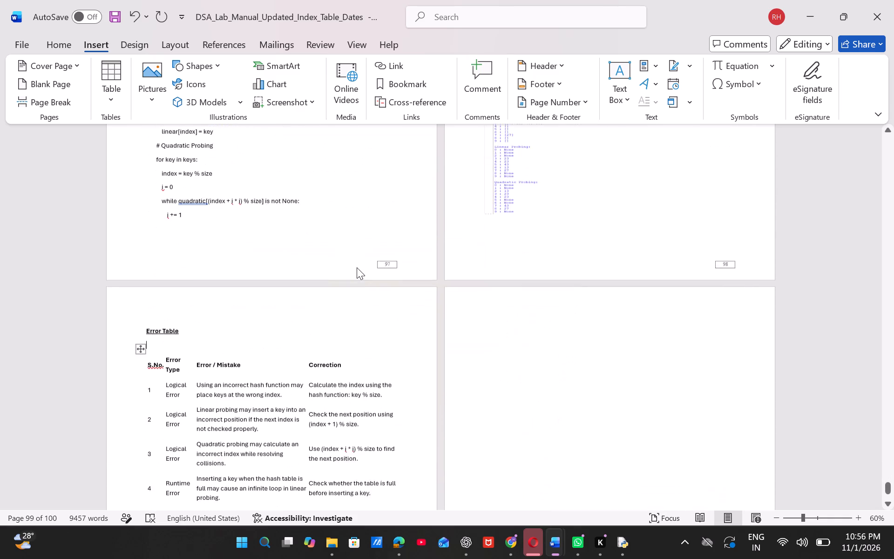
pyautogui.scroll(-2, 357, 267)
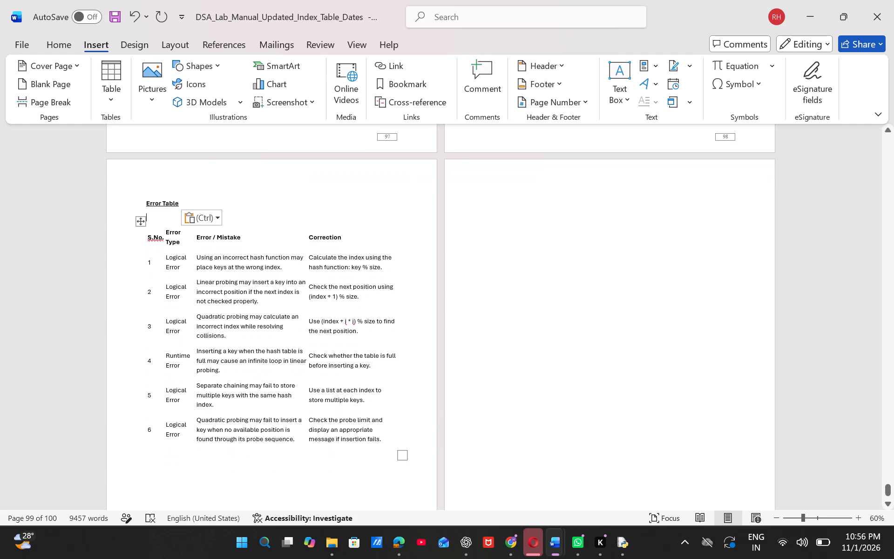
pyautogui.scroll(-4, 357, 267)
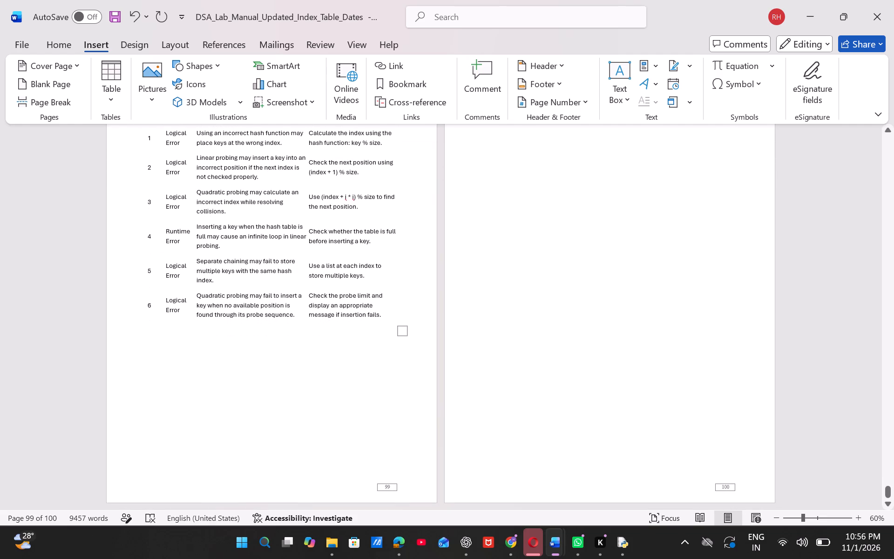
pyautogui.scroll(1, 357, 267)
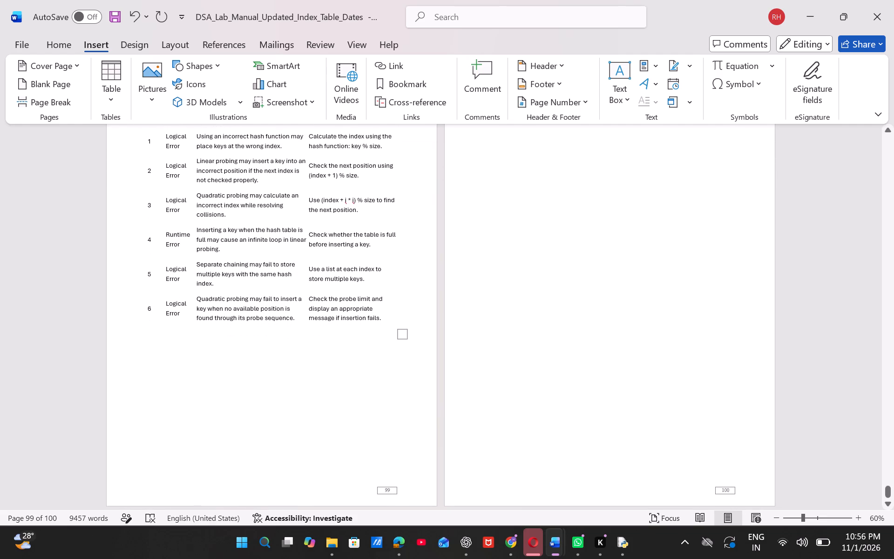
pyautogui.scroll(8, 357, 267)
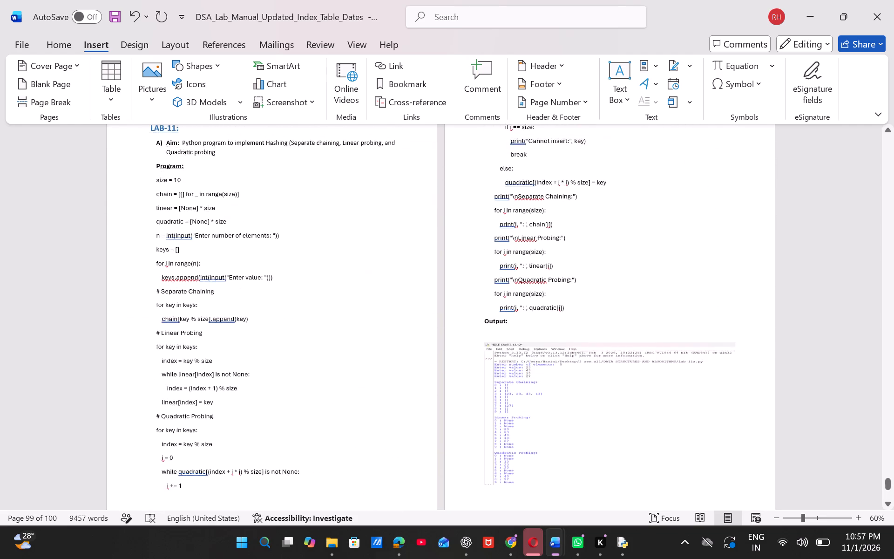
pyautogui.scroll(7, 357, 267)
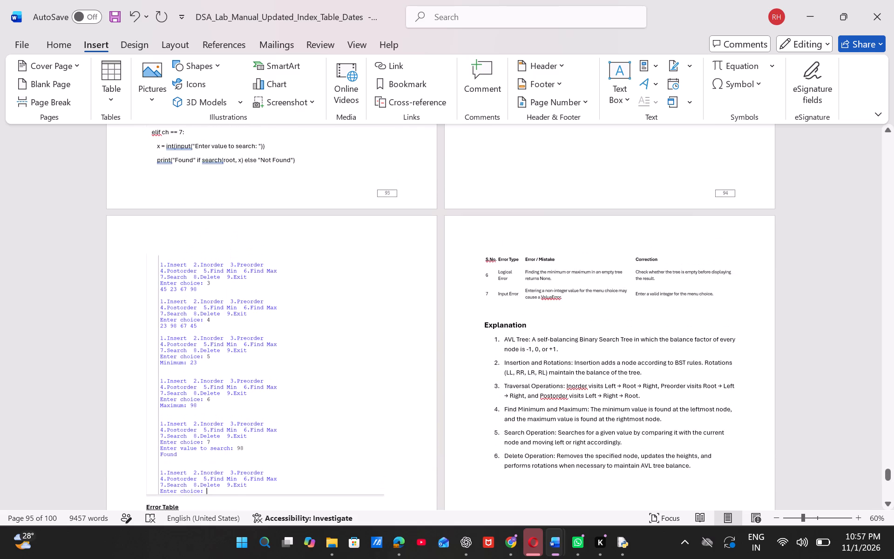
pyautogui.scroll(-14, 357, 267)
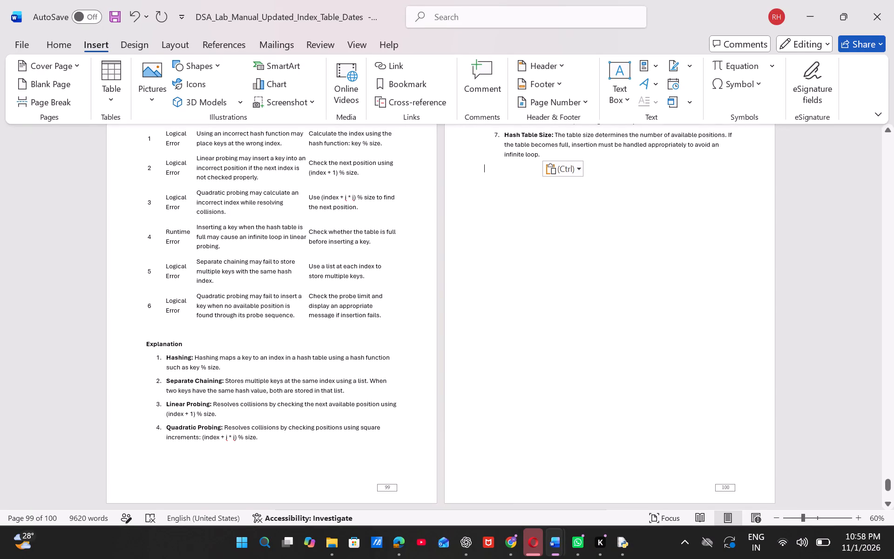
# Remove the bold formatting from all seven numbered points of LAB-11's explanation, leaving out the Explanation heading.
pyautogui.moveTo(153, 355); pyautogui.dragTo(589, 396)
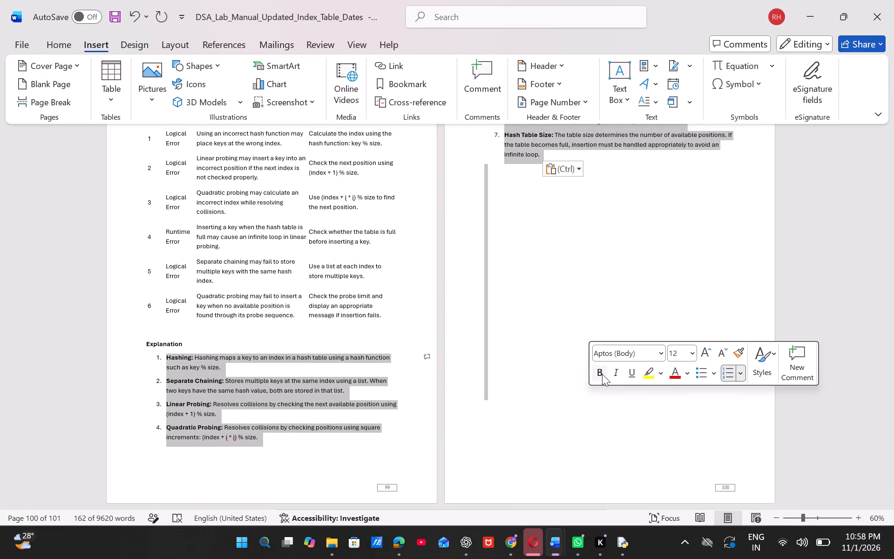
pyautogui.click(602, 374)
pyautogui.click(602, 374)
pyautogui.click(602, 374)
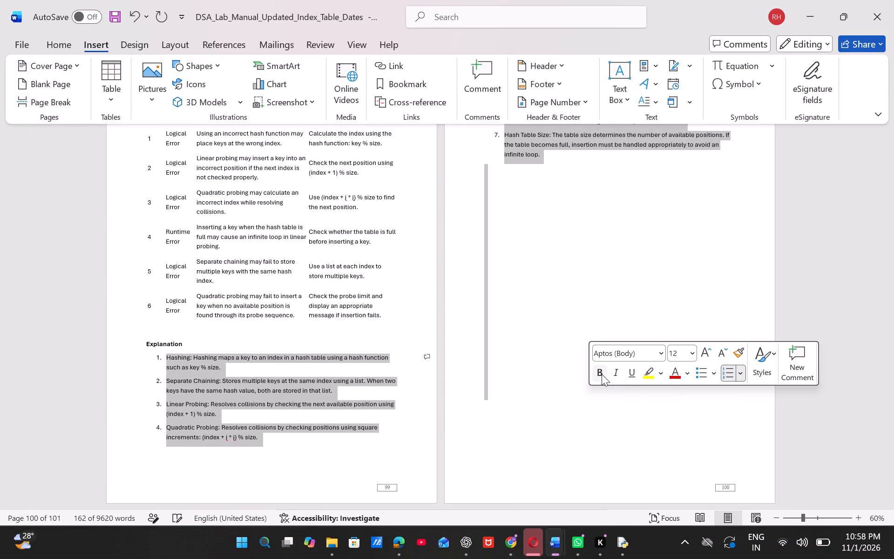
pyautogui.click(521, 334)
pyautogui.scroll(5, 253, 320)
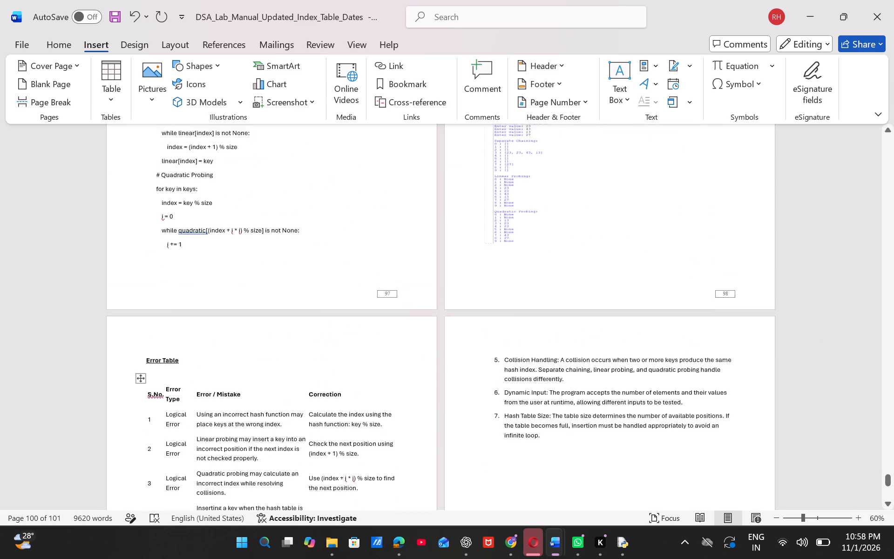
# Check the AVL tree lab's Explanation heading size and set LAB-11's Explanation heading to the same 14 pt.
pyautogui.scroll(5, 253, 320)
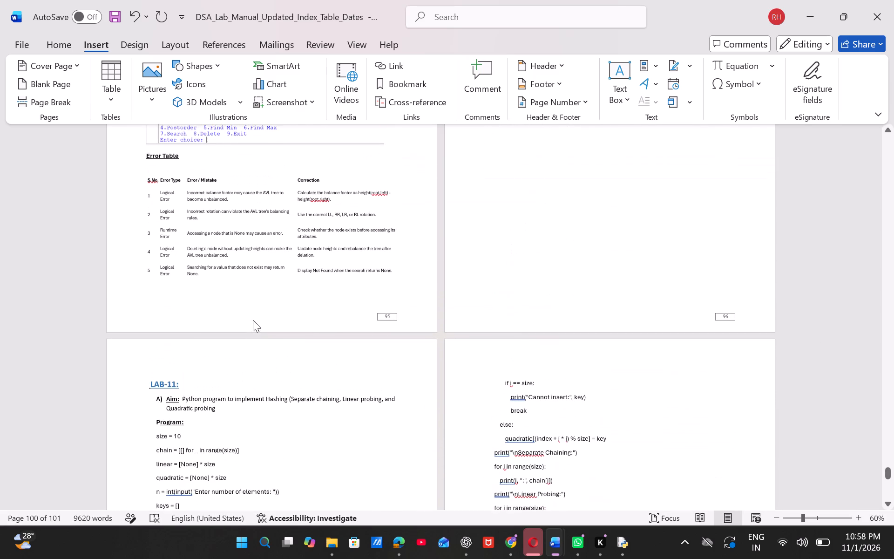
pyautogui.scroll(5, 251, 229)
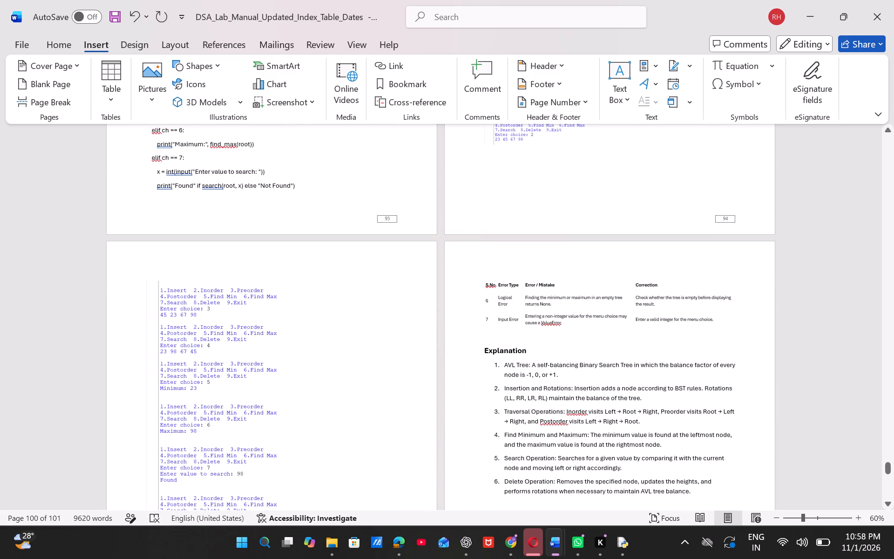
pyautogui.moveTo(537, 354); pyautogui.dragTo(489, 344)
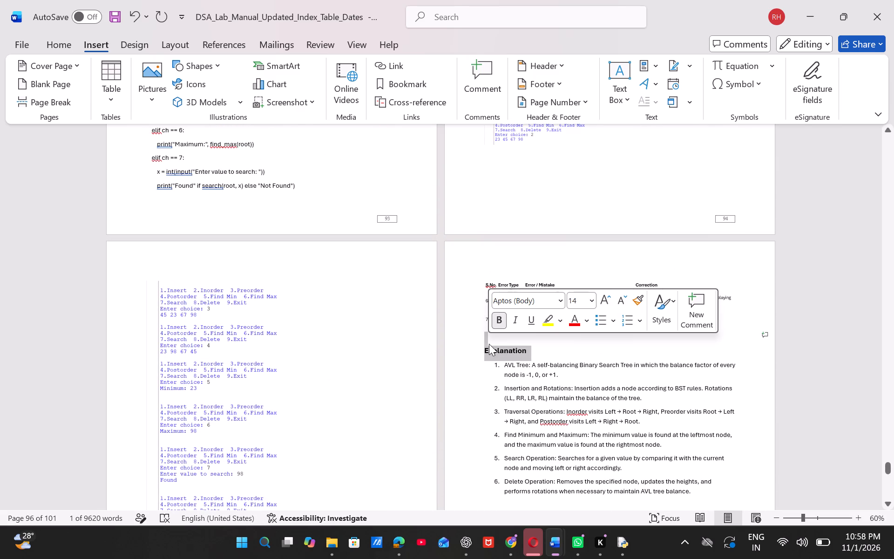
pyautogui.click(469, 381)
pyautogui.scroll(-9, 469, 381)
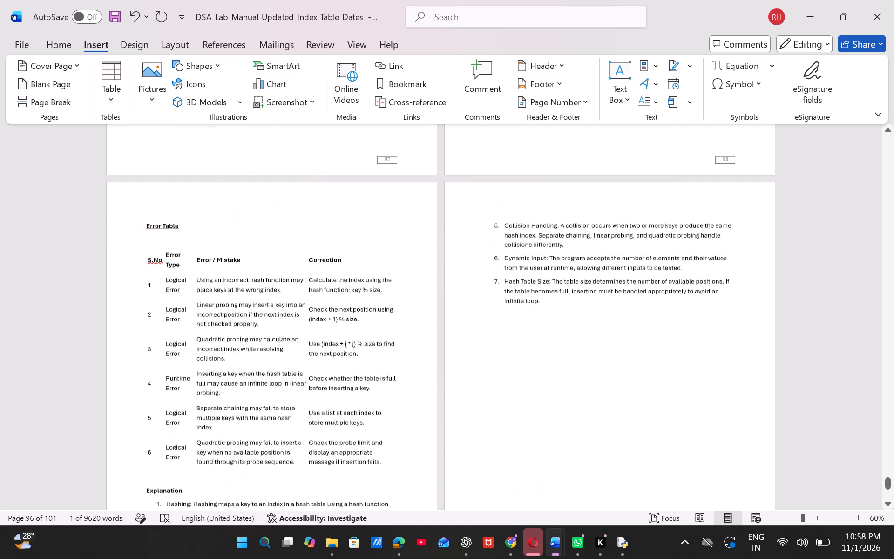
pyautogui.scroll(-5, 469, 381)
pyautogui.scroll(4, 469, 381)
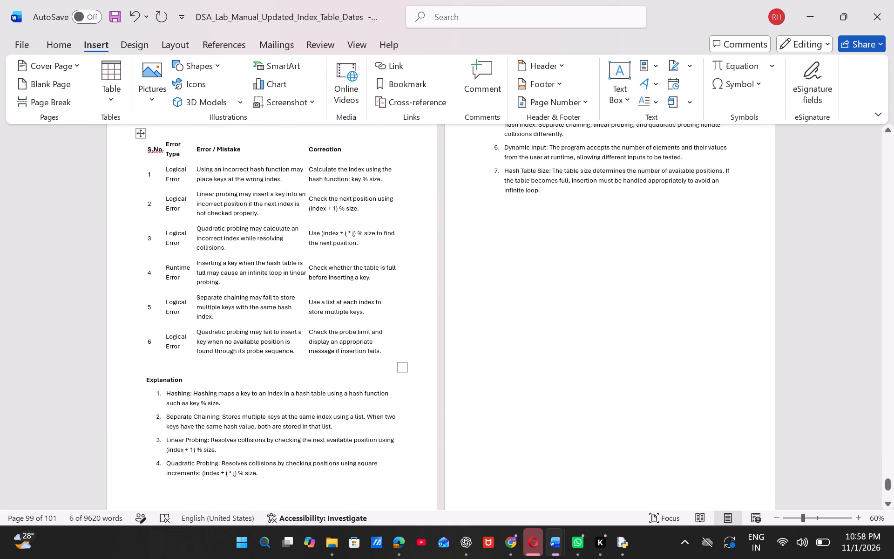
pyautogui.moveTo(189, 381); pyautogui.dragTo(133, 370)
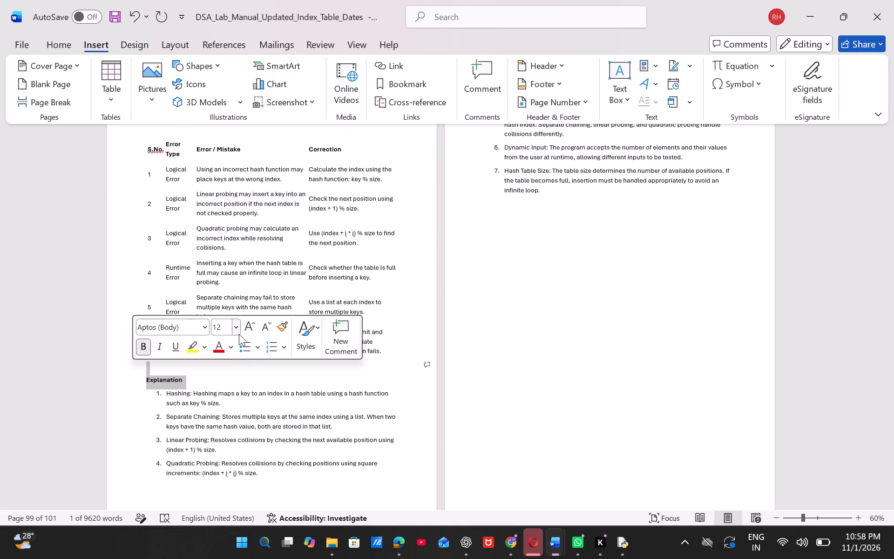
pyautogui.click(237, 331)
pyautogui.click(224, 138)
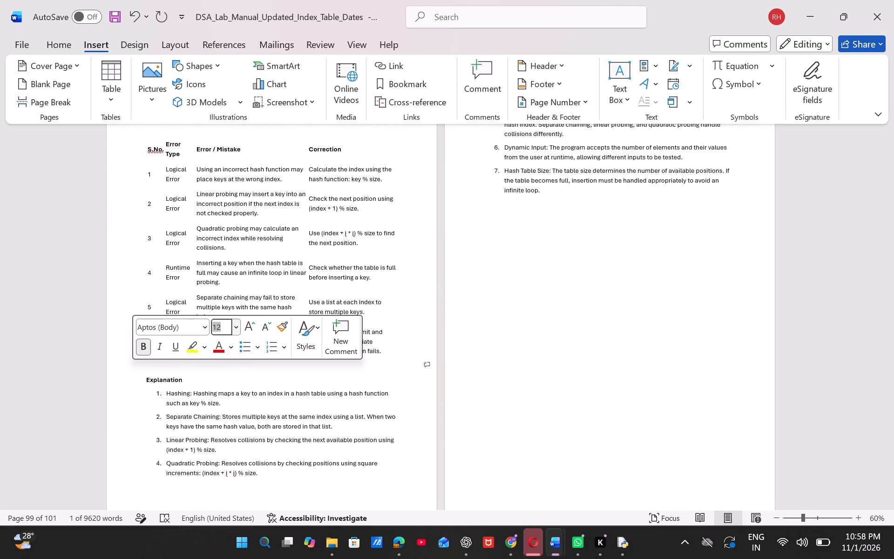
pyautogui.click(641, 305)
# Compare the font size of the AVL tree lab's numbered explanation points with that of LAB-11's explanation points.
pyautogui.scroll(7, 641, 305)
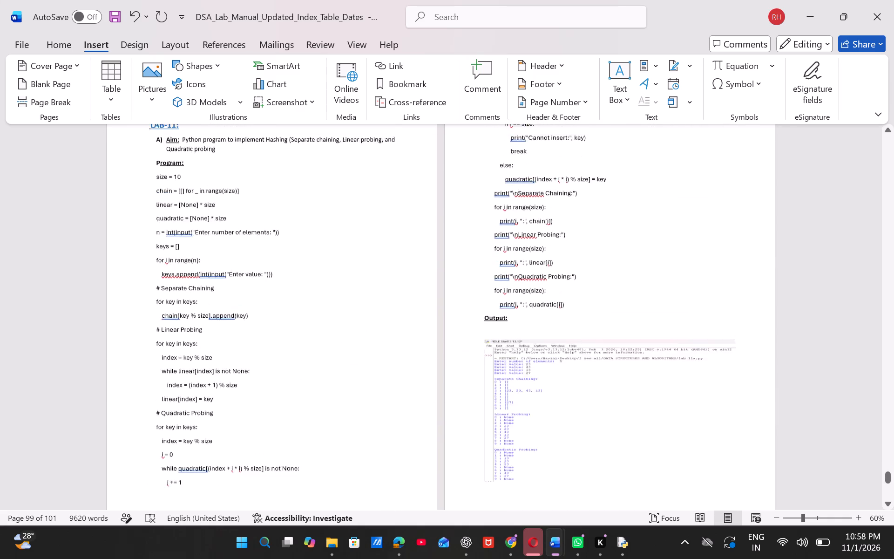
pyautogui.scroll(4, 641, 305)
pyautogui.scroll(-1, 641, 305)
pyautogui.scroll(1, 641, 305)
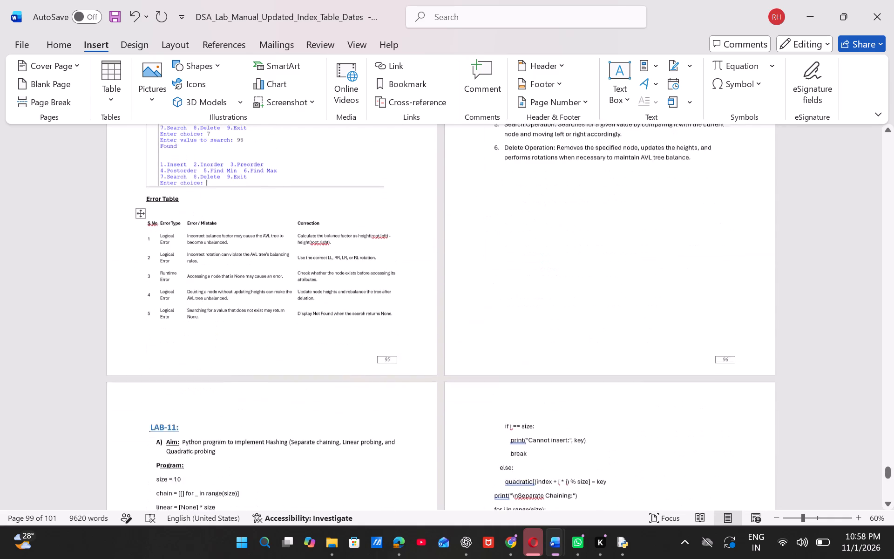
pyautogui.scroll(1, 641, 305)
pyautogui.moveTo(706, 227); pyautogui.dragTo(562, 184)
pyautogui.click(562, 271)
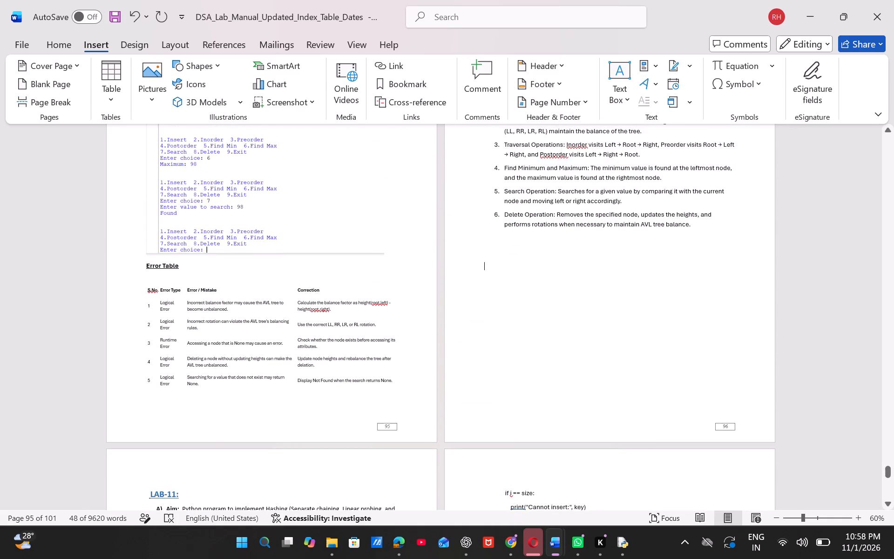
pyautogui.scroll(-13, 562, 271)
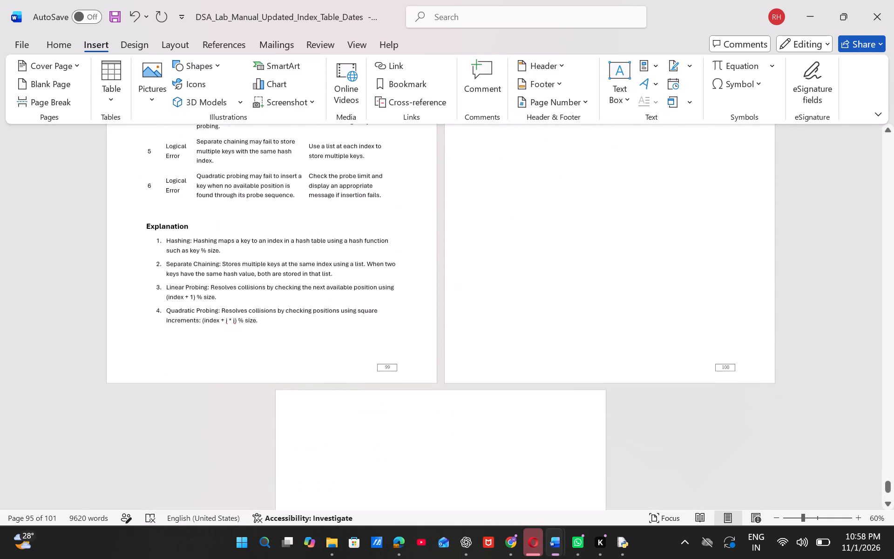
pyautogui.scroll(-2, 562, 271)
pyautogui.scroll(2, 562, 271)
pyautogui.moveTo(284, 428); pyautogui.dragTo(160, 343)
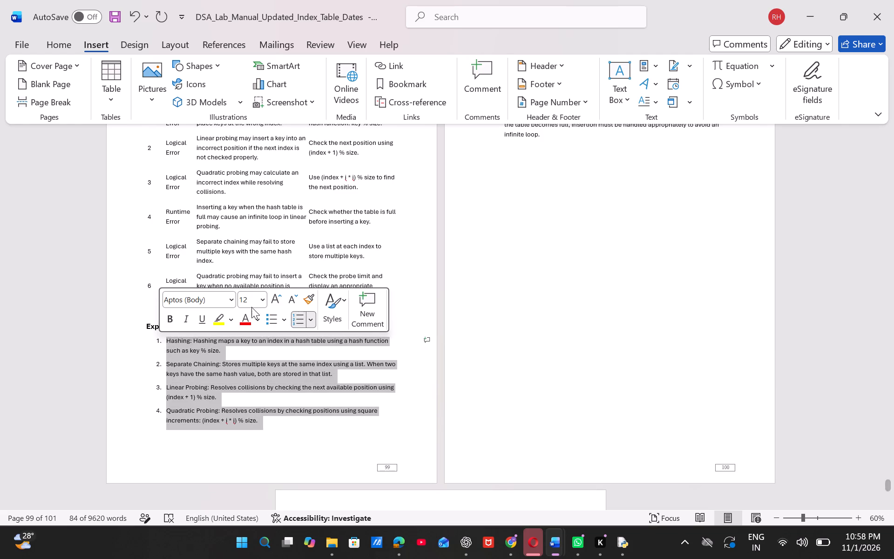
pyautogui.click(576, 361)
# In the index table, delete the dash from the Week 11 Hashing row's page number cell and enter four spaces.
pyautogui.scroll(1, 576, 361)
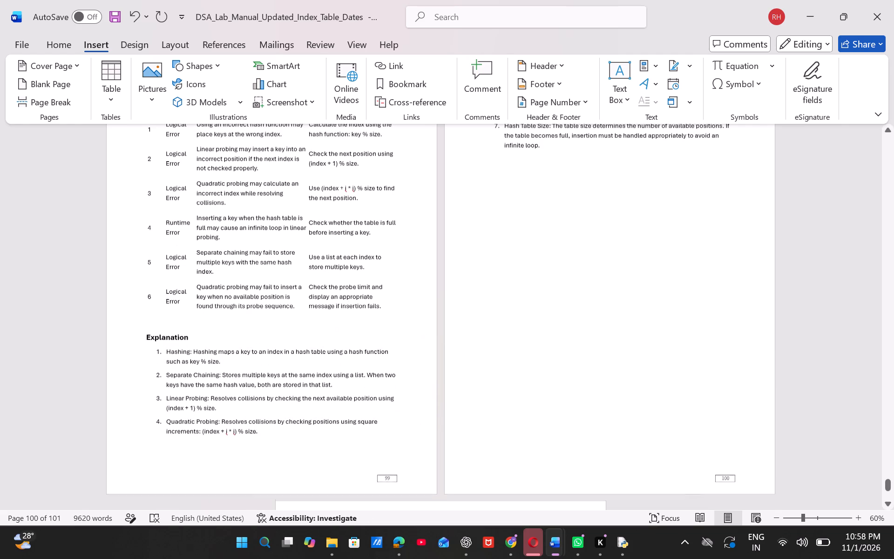
pyautogui.scroll(16, 576, 361)
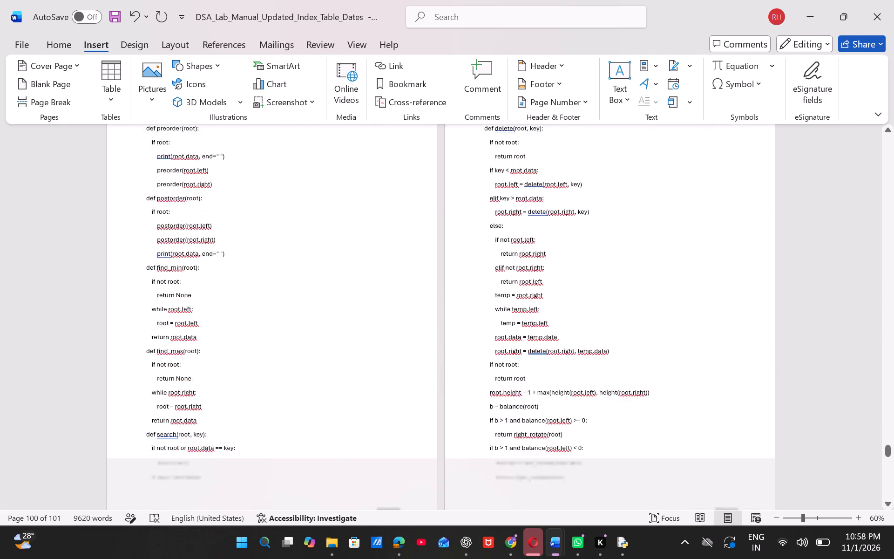
pyautogui.scroll(20, 576, 361)
pyautogui.scroll(4, 576, 361)
pyautogui.scroll(20, 576, 361)
pyautogui.scroll(5, 576, 361)
pyautogui.scroll(-1, 576, 361)
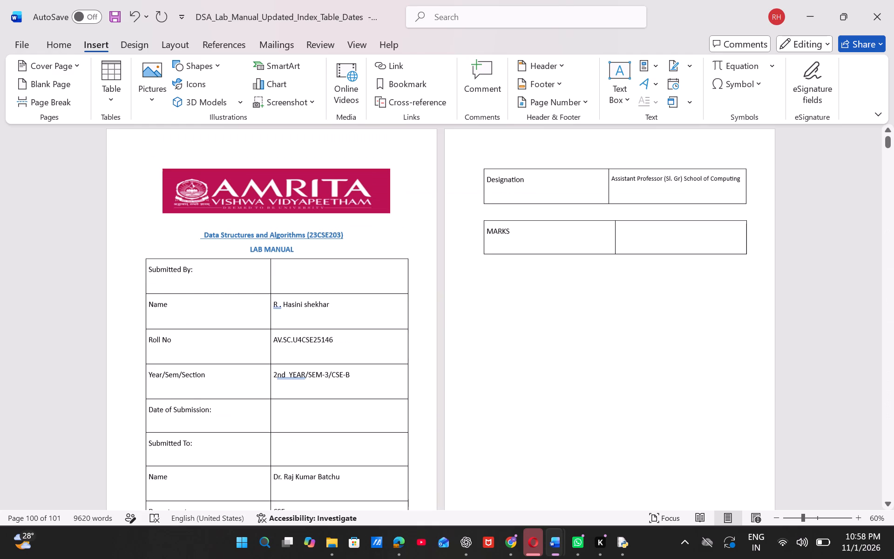
pyautogui.scroll(-6, 576, 361)
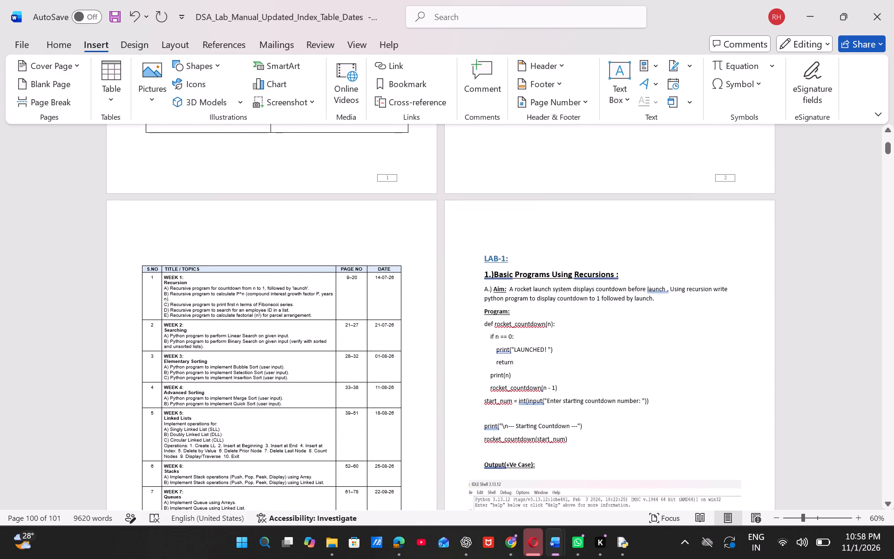
pyautogui.keyDown('ctrl'); pyautogui.scroll(6, 360, 398); pyautogui.keyUp('ctrl')
pyautogui.scroll(-3, 360, 398)
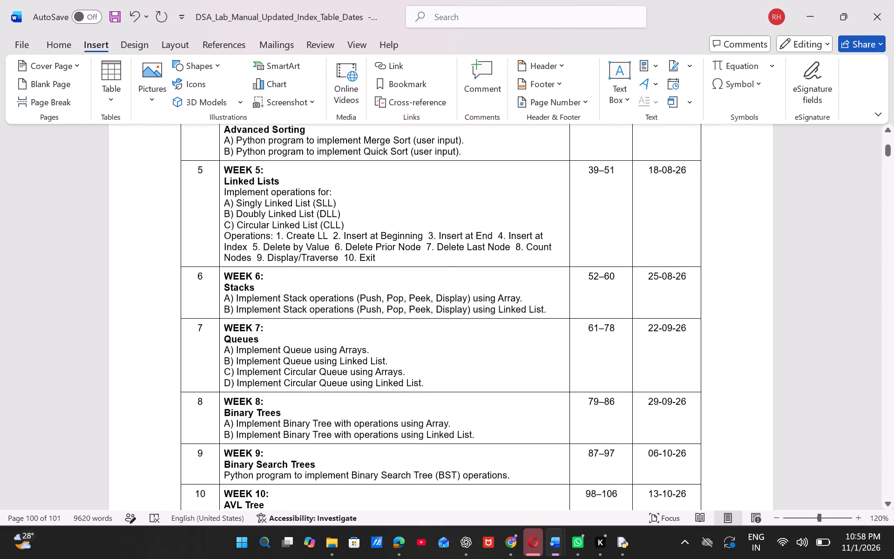
pyautogui.scroll(-2, 360, 398)
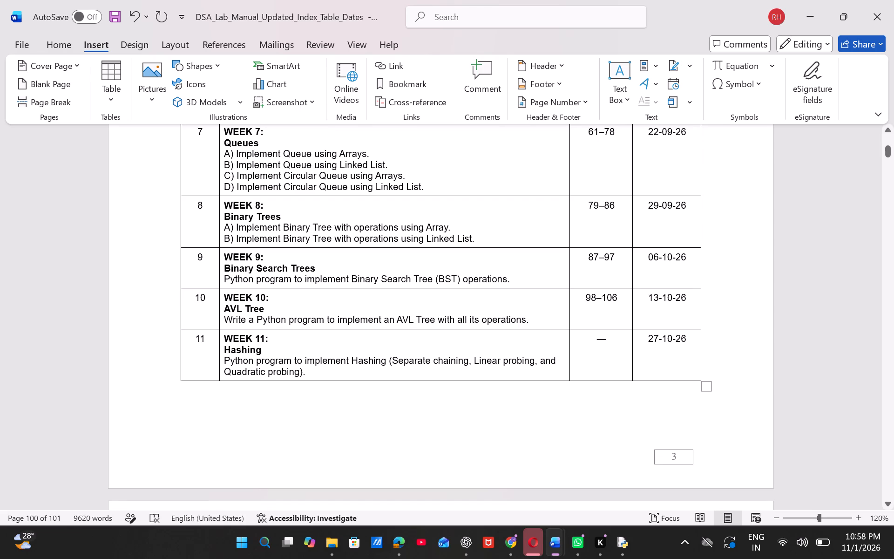
pyautogui.click(619, 344)
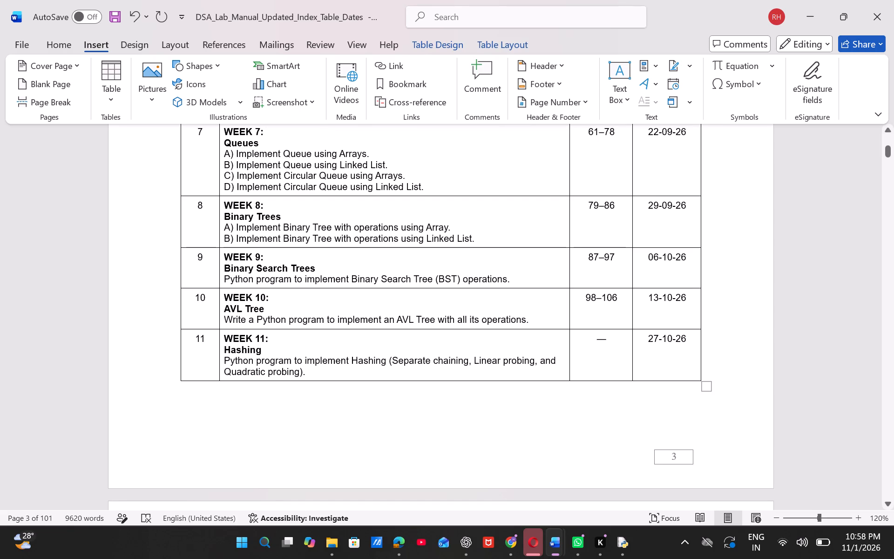
pyautogui.press('BackSpace')
pyautogui.press('BackSpace')
pyautogui.press('space')
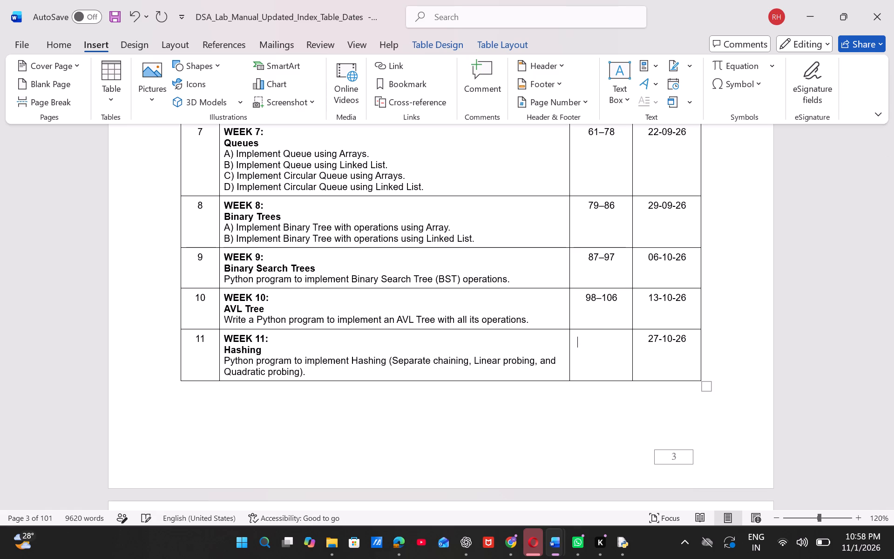
pyautogui.press('space')
pyautogui.press('space')
pyautogui.press('space')
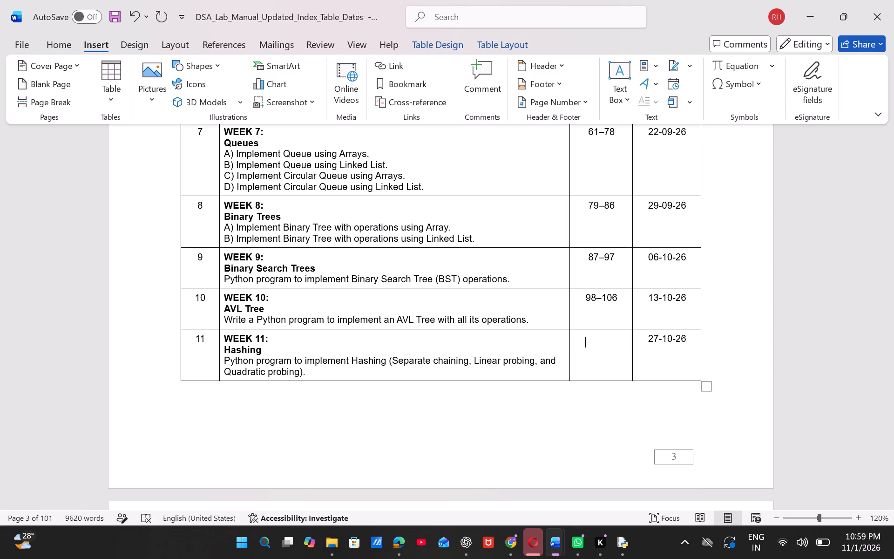
# Examine the manual from its last page back through LAB-11 and the AVL tree lab for their page numbers.
pyautogui.moveTo(893, 155); pyautogui.dragTo(893, 422)
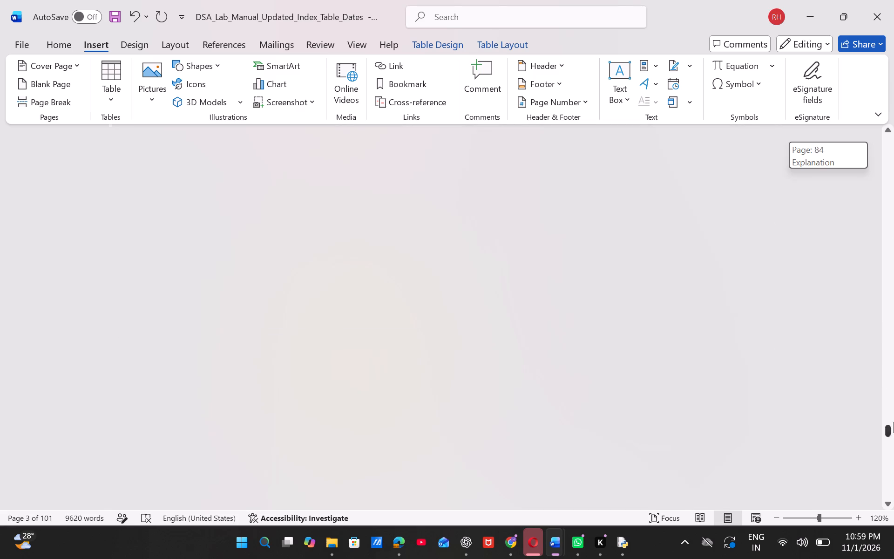
pyautogui.moveTo(893, 422); pyautogui.dragTo(889, 558)
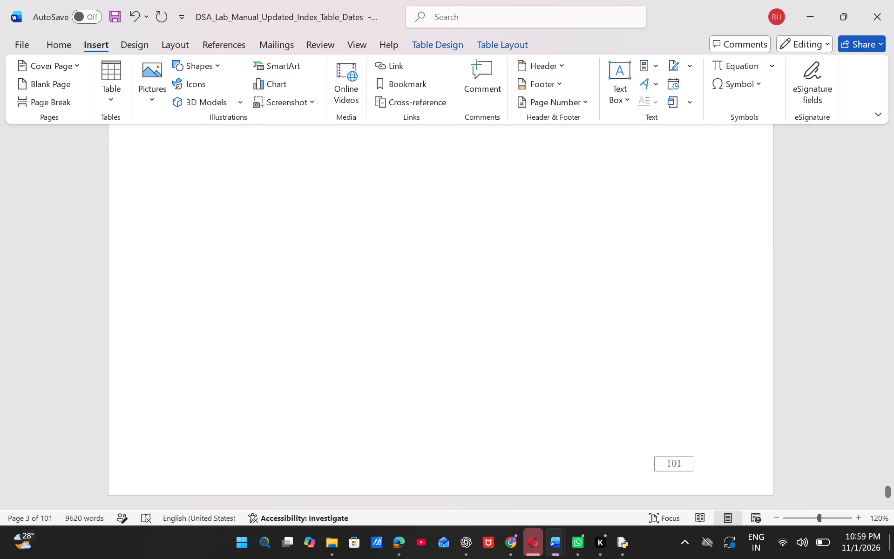
pyautogui.scroll(9, 726, 365)
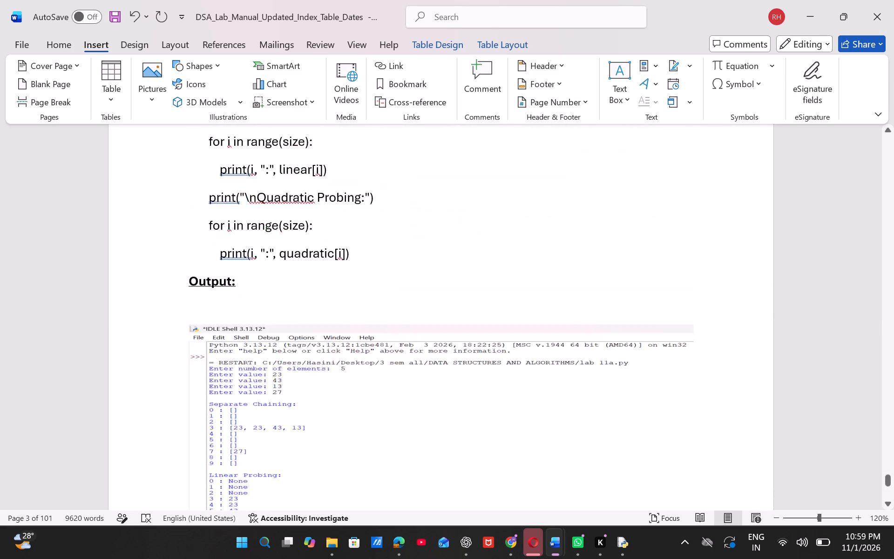
pyautogui.scroll(10, 726, 365)
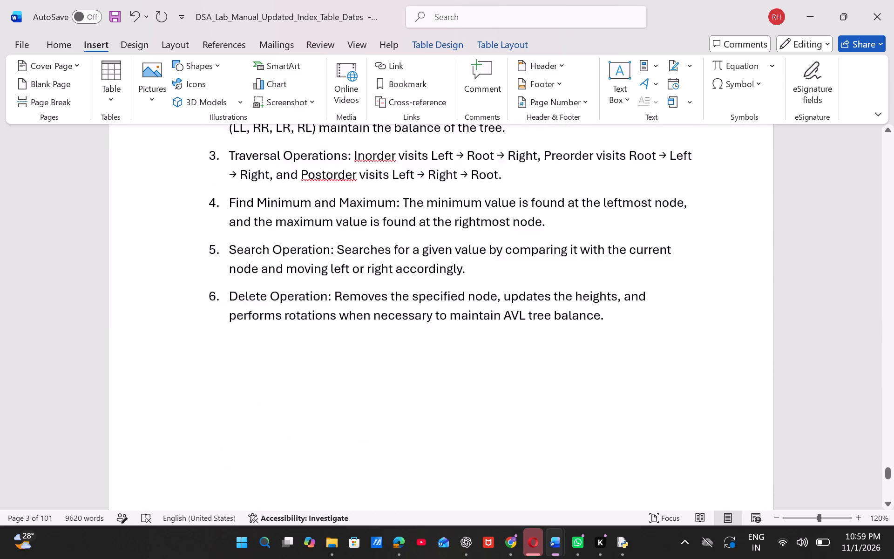
pyautogui.scroll(11, 745, 339)
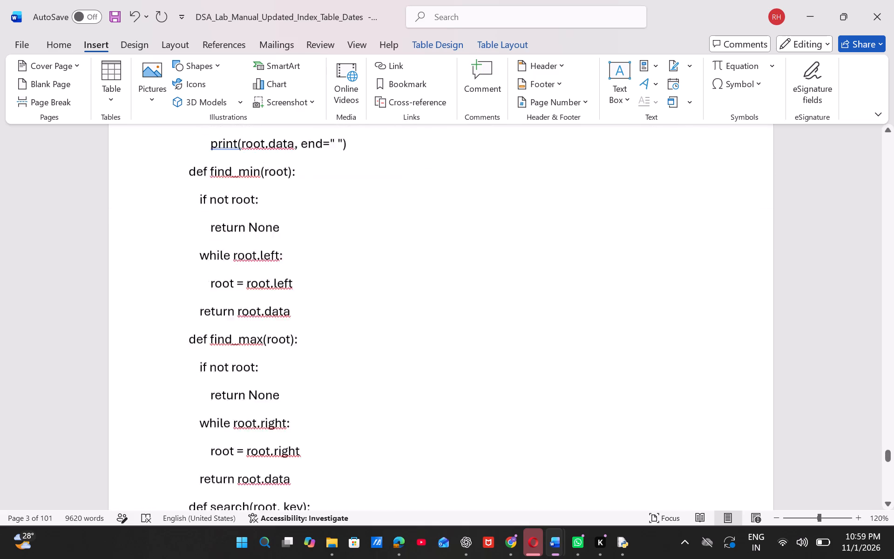
pyautogui.scroll(9, 745, 339)
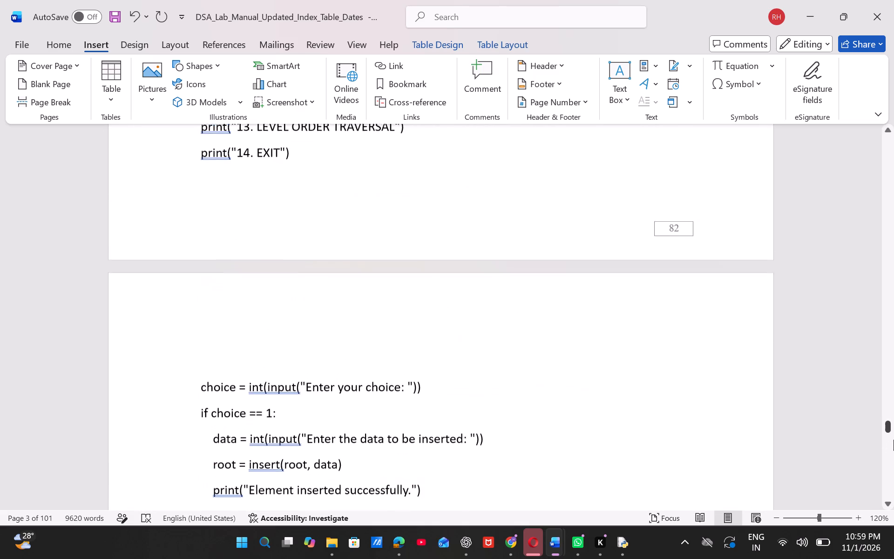
# Compare the index table's page ranges with the actual footer page numbers through the manual up to the start of LAB-9.
pyautogui.moveTo(889, 423); pyautogui.dragTo(893, 140)
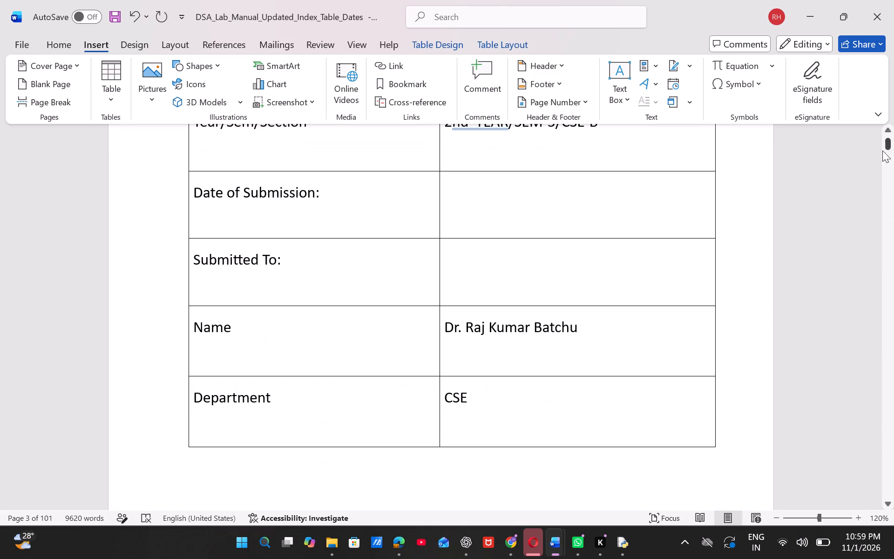
pyautogui.scroll(4, 664, 301)
pyautogui.scroll(-4, 664, 301)
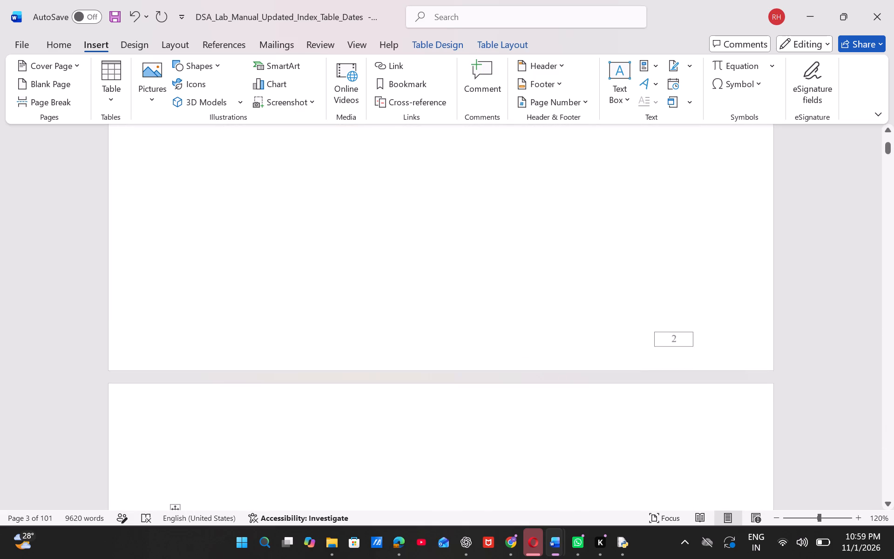
pyautogui.scroll(-5, 664, 301)
pyautogui.scroll(1, 664, 301)
pyautogui.scroll(-1, 664, 301)
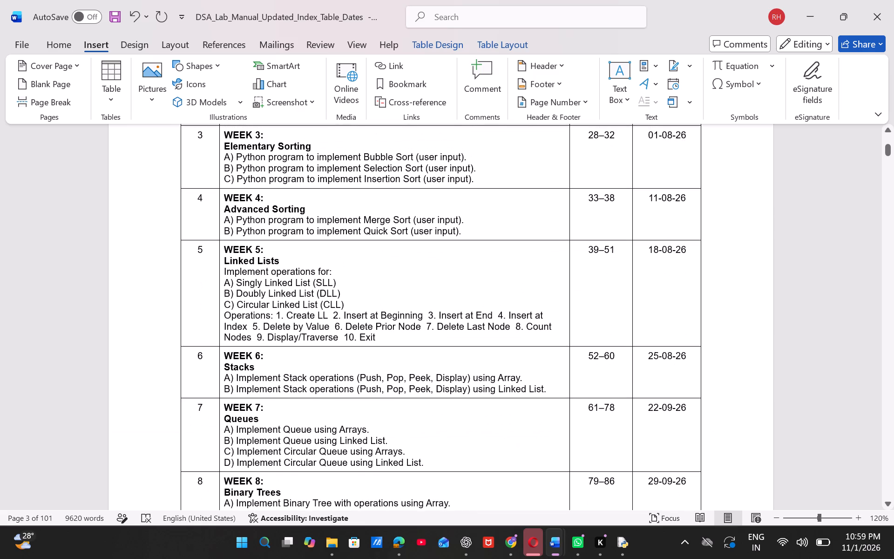
pyautogui.scroll(-1, 731, 269)
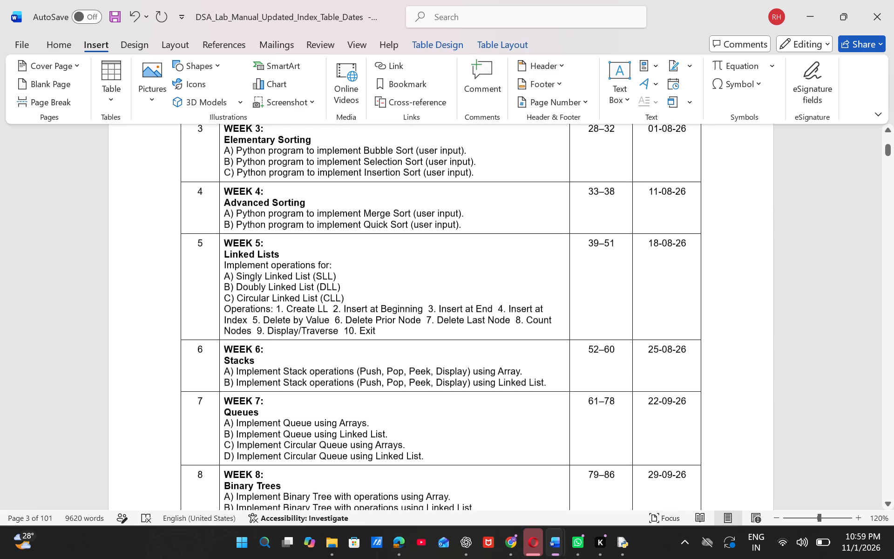
pyautogui.scroll(-10, 731, 269)
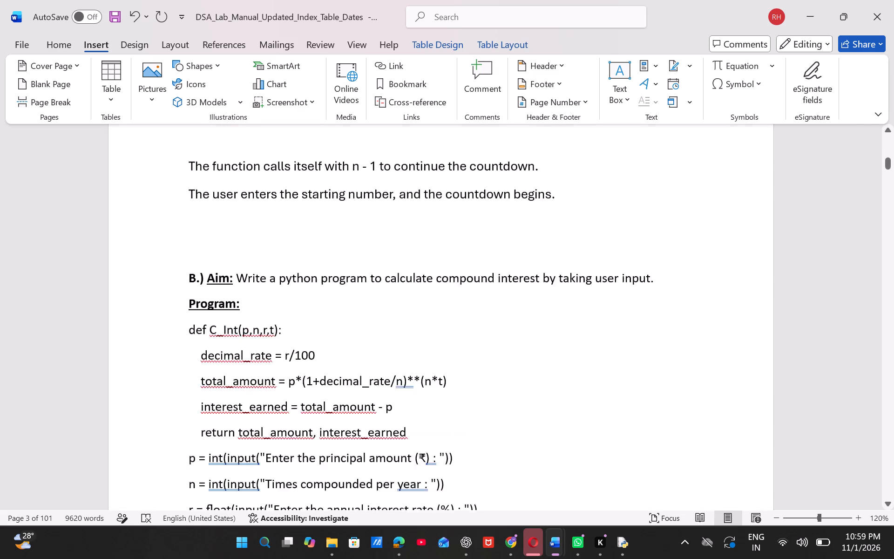
pyautogui.scroll(-14, 731, 269)
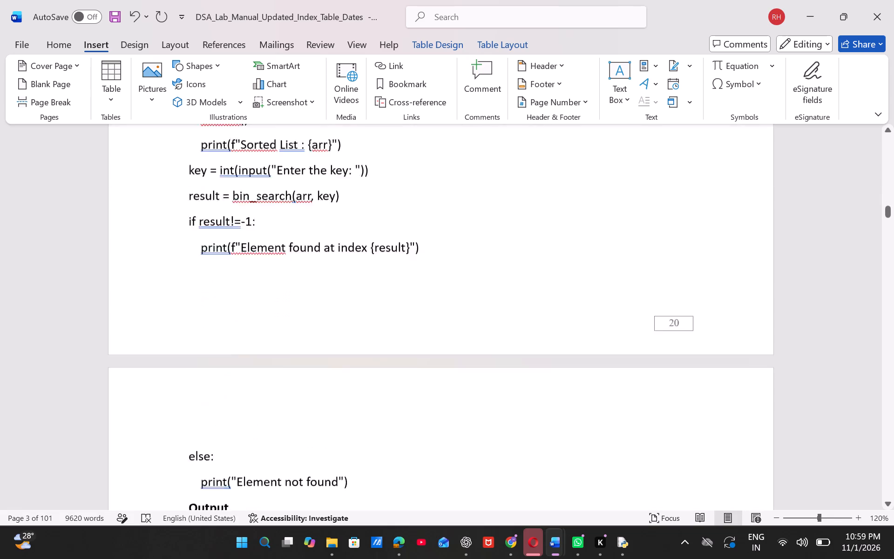
pyautogui.scroll(-15, 731, 269)
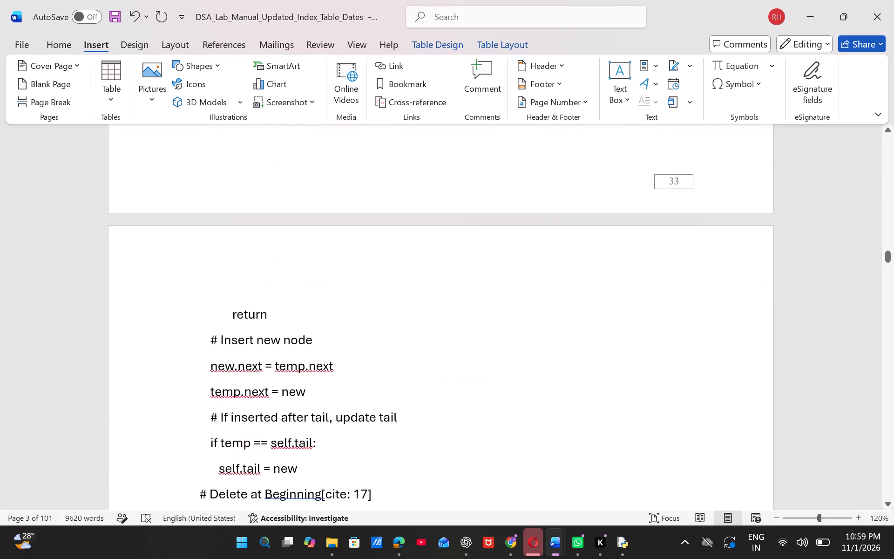
pyautogui.scroll(-20, 731, 269)
pyautogui.scroll(-4, 731, 269)
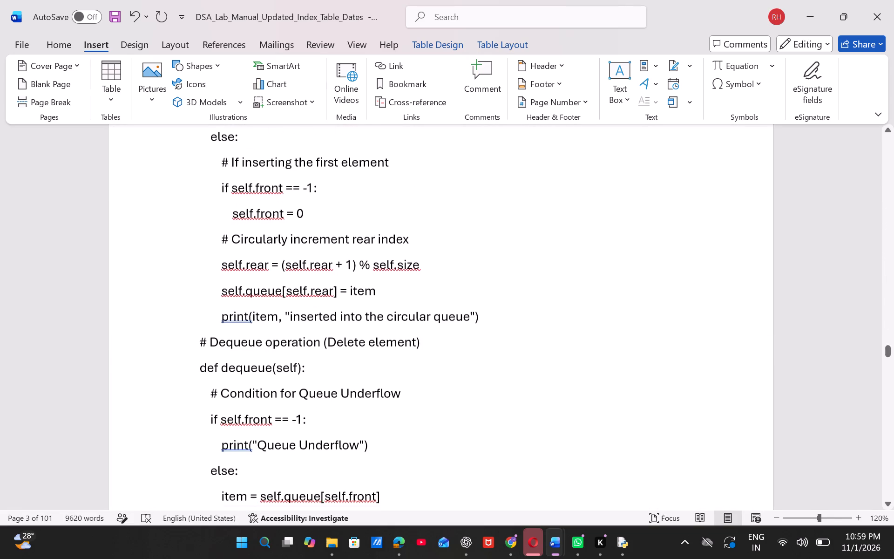
pyautogui.scroll(-20, 731, 269)
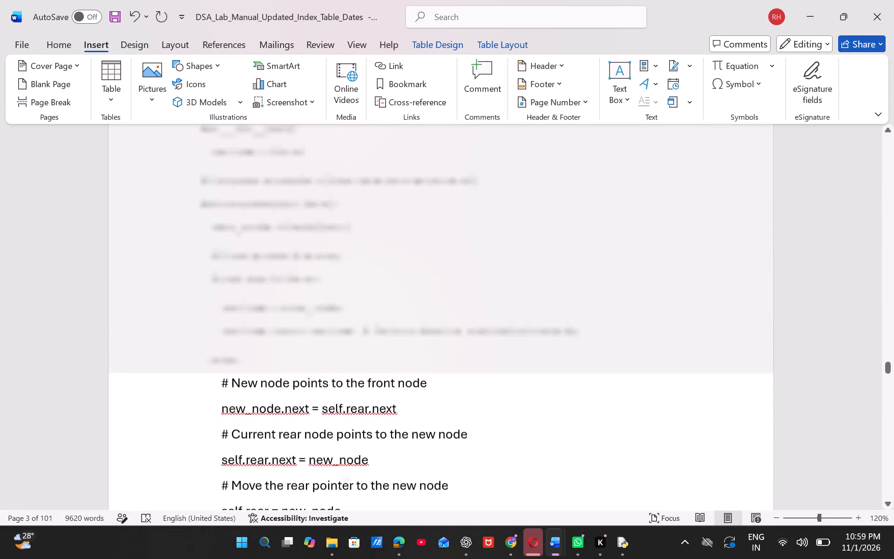
pyautogui.scroll(-9, 731, 269)
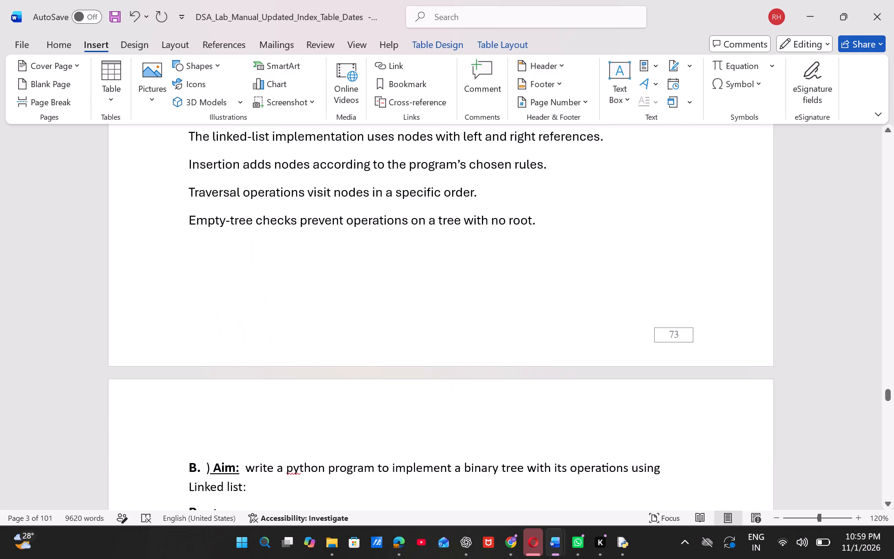
pyautogui.scroll(-8, 731, 269)
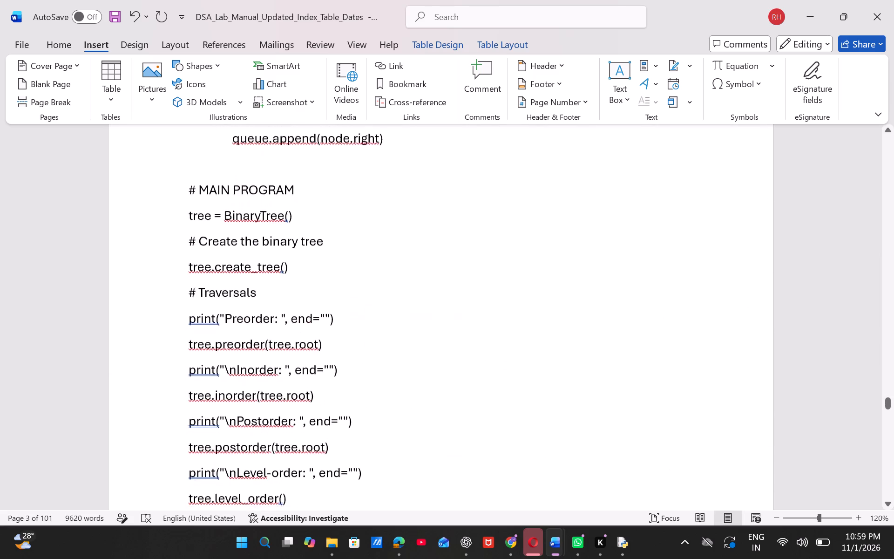
pyautogui.scroll(-3, 731, 269)
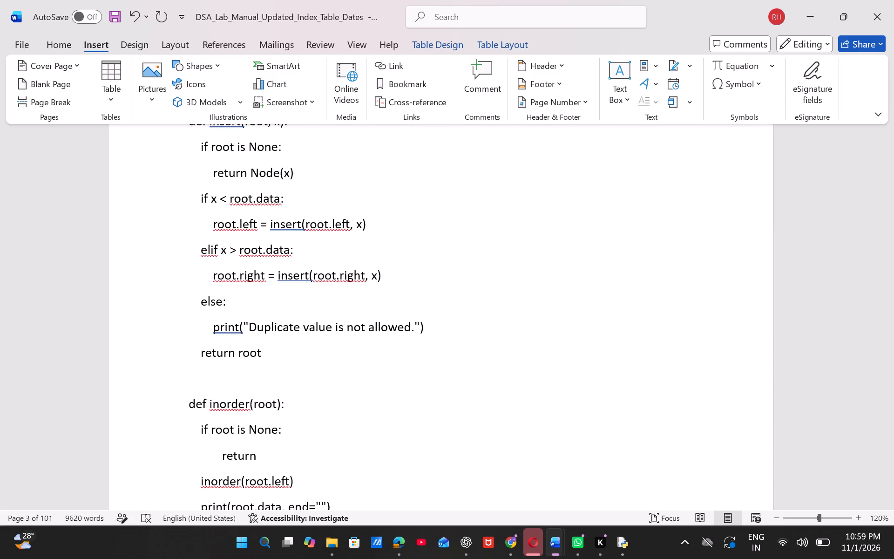
pyautogui.scroll(-4, 731, 269)
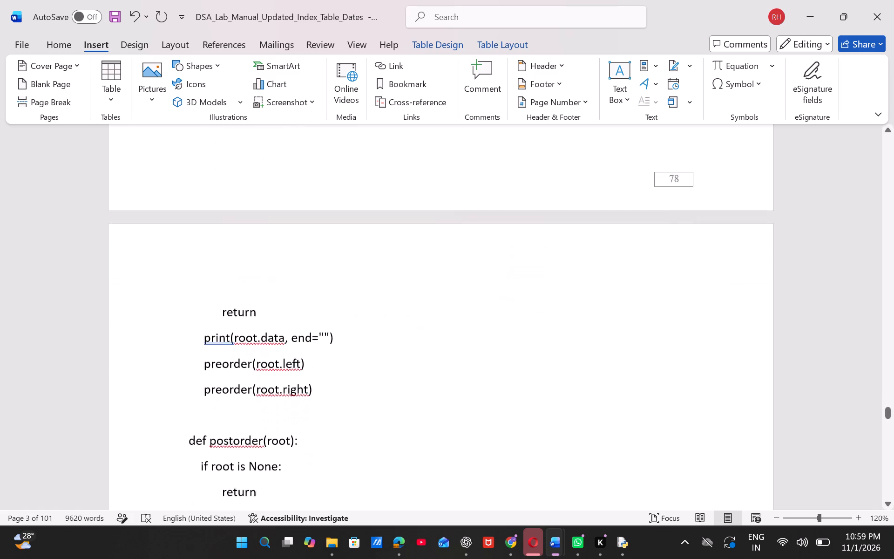
pyautogui.scroll(4, 731, 269)
pyautogui.scroll(-2, 731, 269)
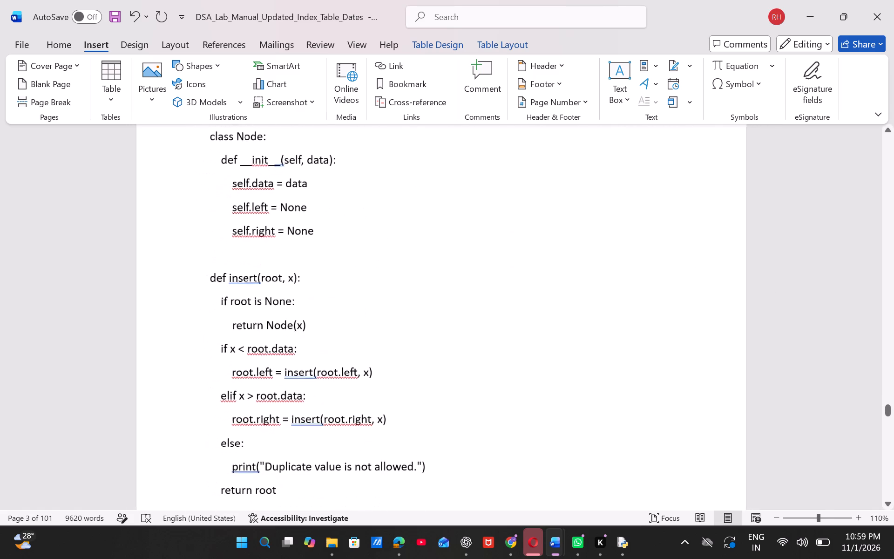
pyautogui.scroll(2, 731, 269)
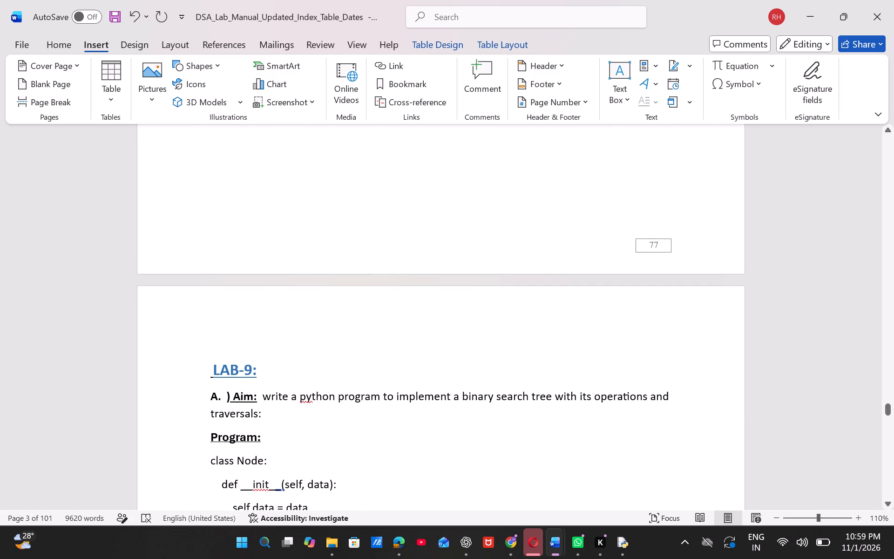
# Recheck the page number column of the index table from Week 1 through Week 11.
pyautogui.moveTo(888, 413); pyautogui.dragTo(893, 0)
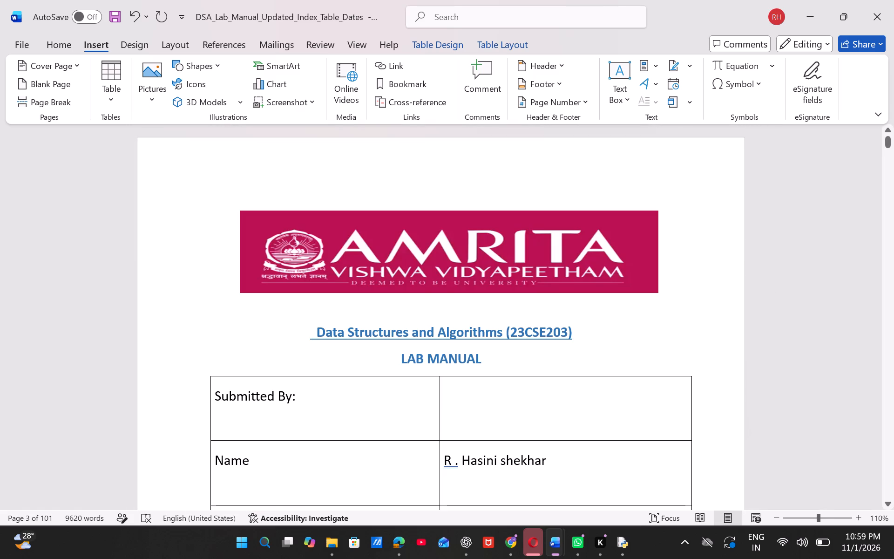
pyautogui.scroll(-10, 702, 269)
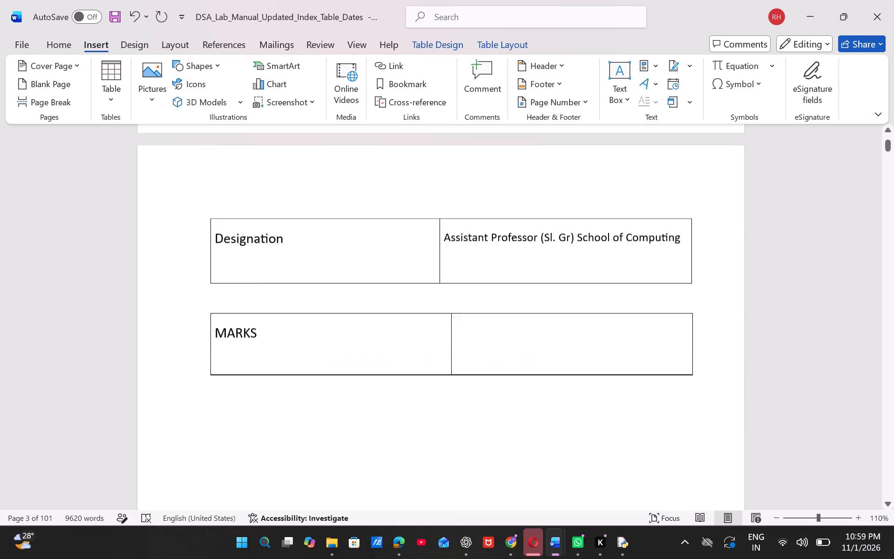
pyautogui.scroll(-7, 702, 269)
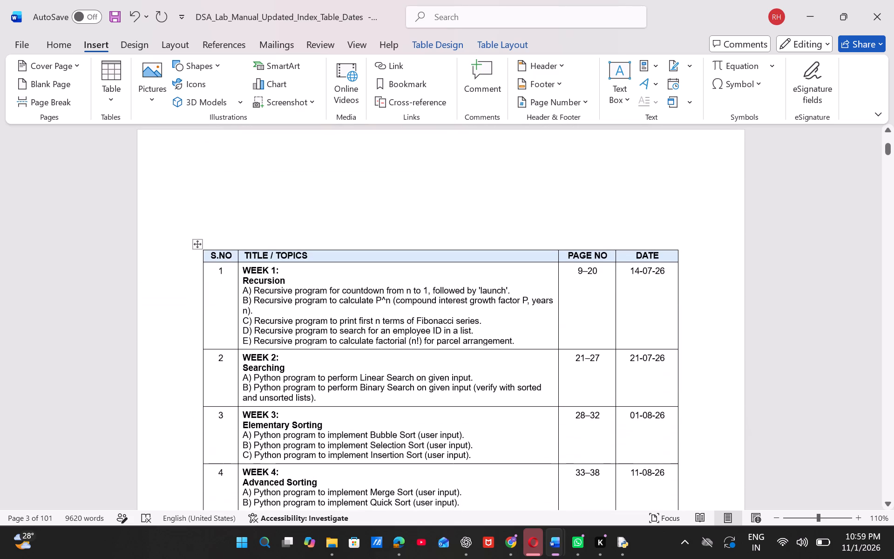
pyautogui.scroll(-1, 702, 269)
pyautogui.rightClick(702, 269)
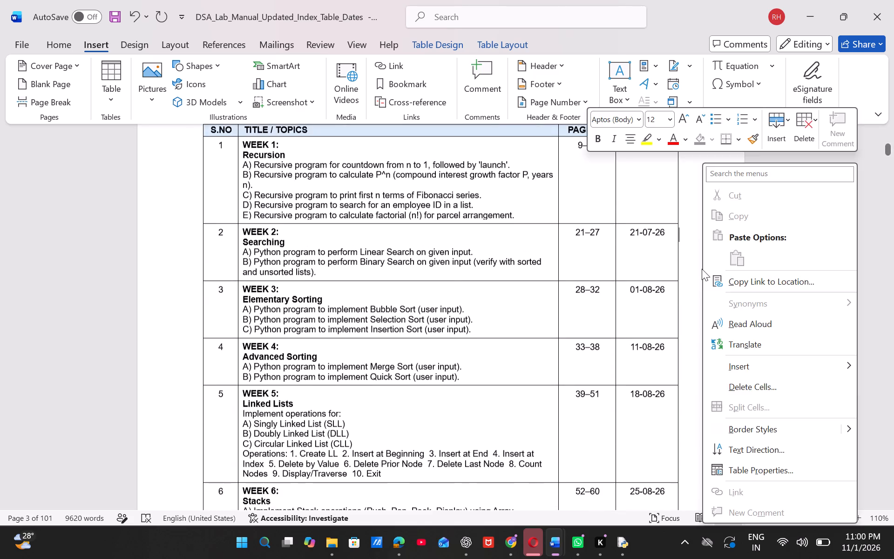
pyautogui.scroll(-1, 702, 269)
pyautogui.rightClick(702, 269)
pyautogui.click(685, 326)
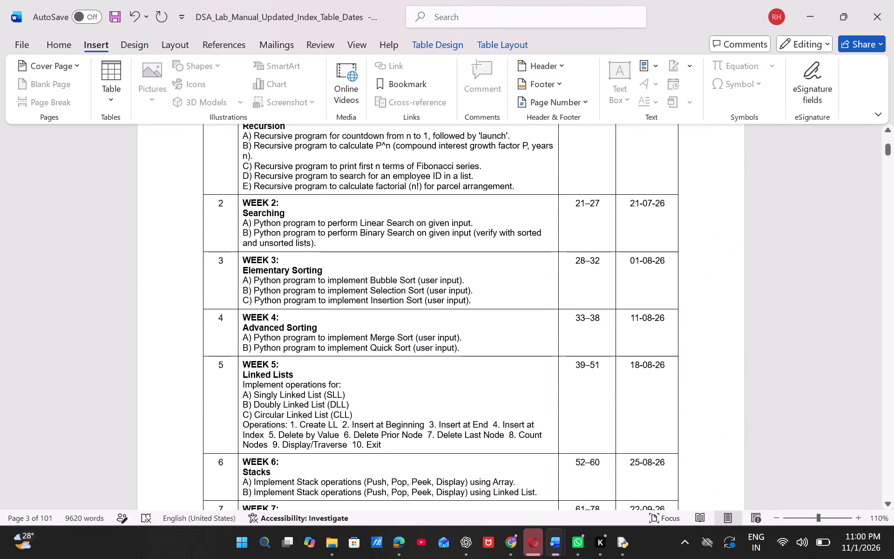
pyautogui.scroll(-5, 697, 327)
pyautogui.click(697, 327)
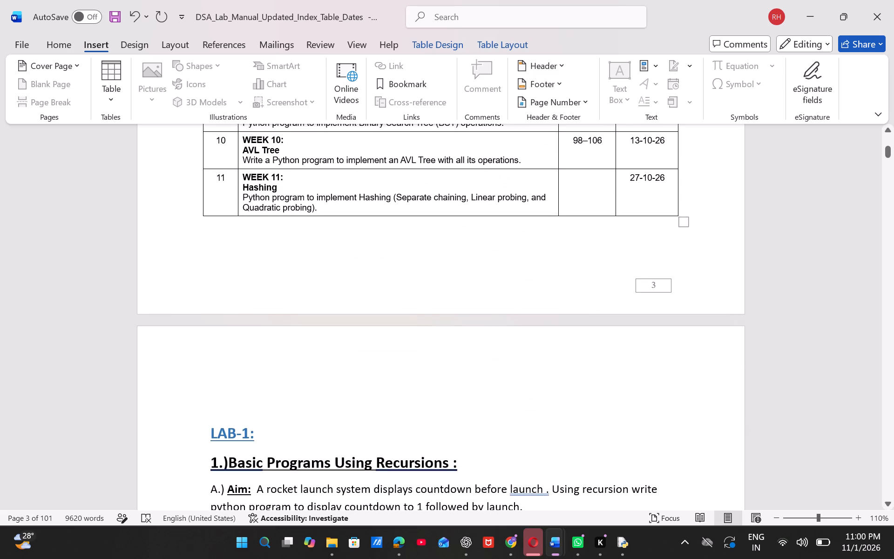
pyautogui.scroll(5, 656, 196)
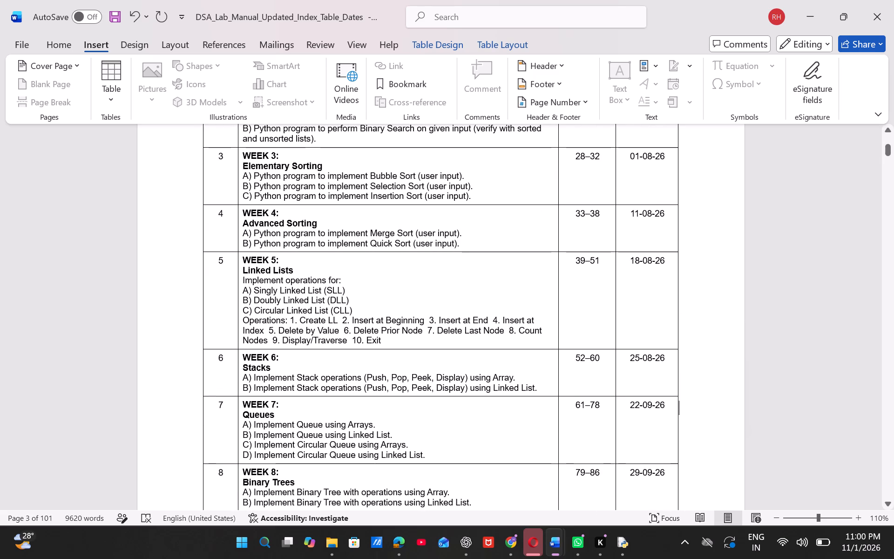
pyautogui.click(565, 362)
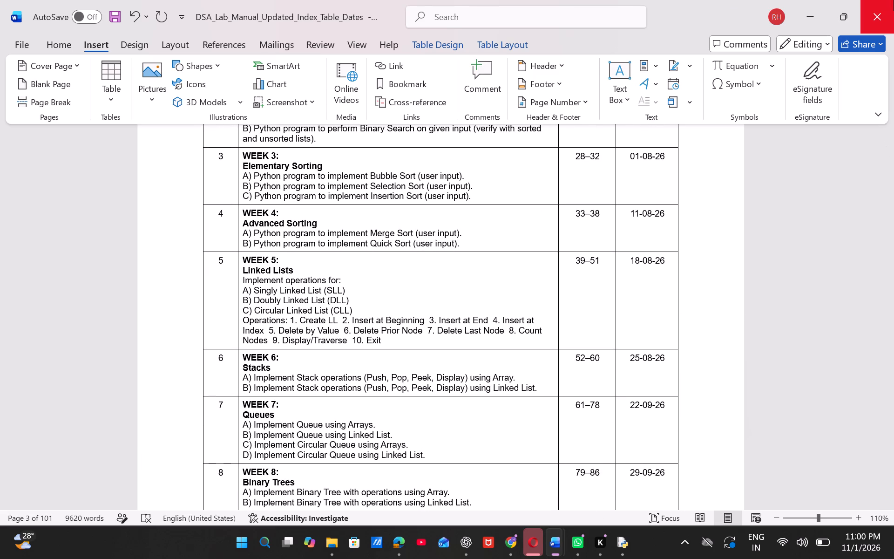
pyautogui.click(893, 0)
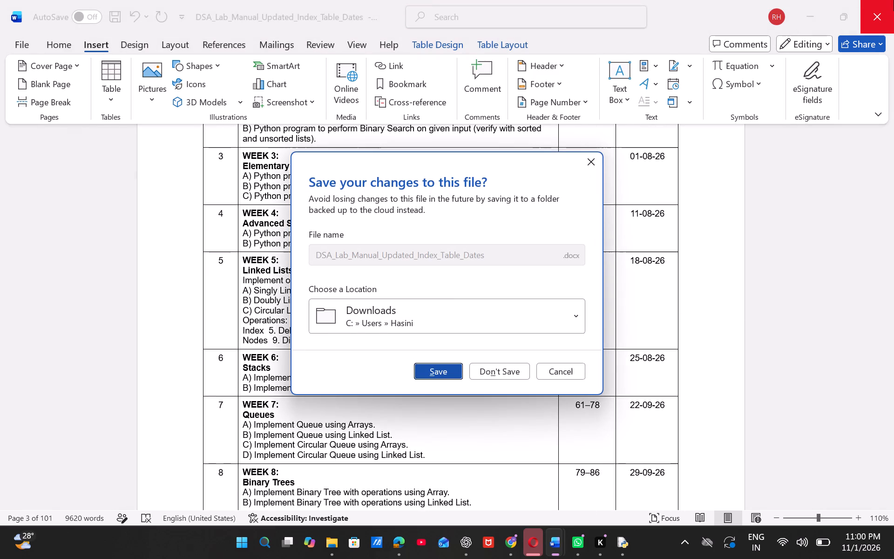
pyautogui.click(550, 237)
pyautogui.click(498, 322)
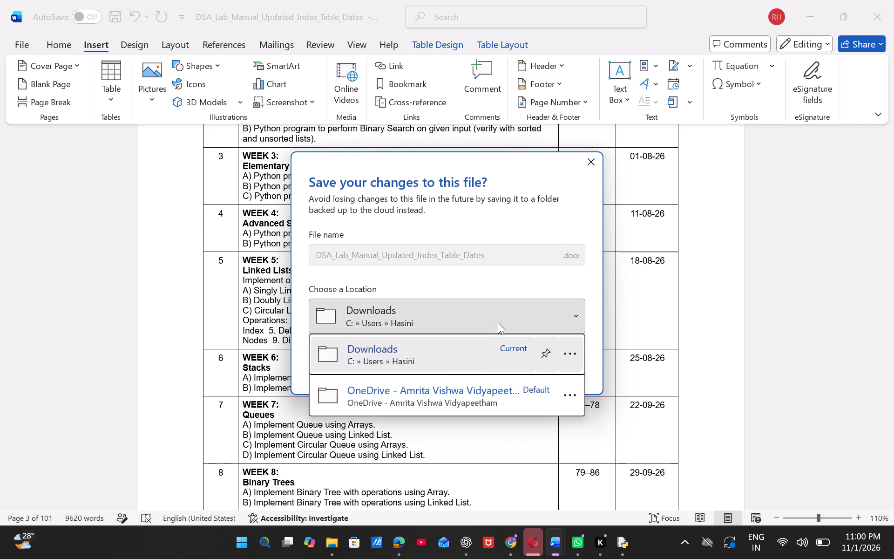